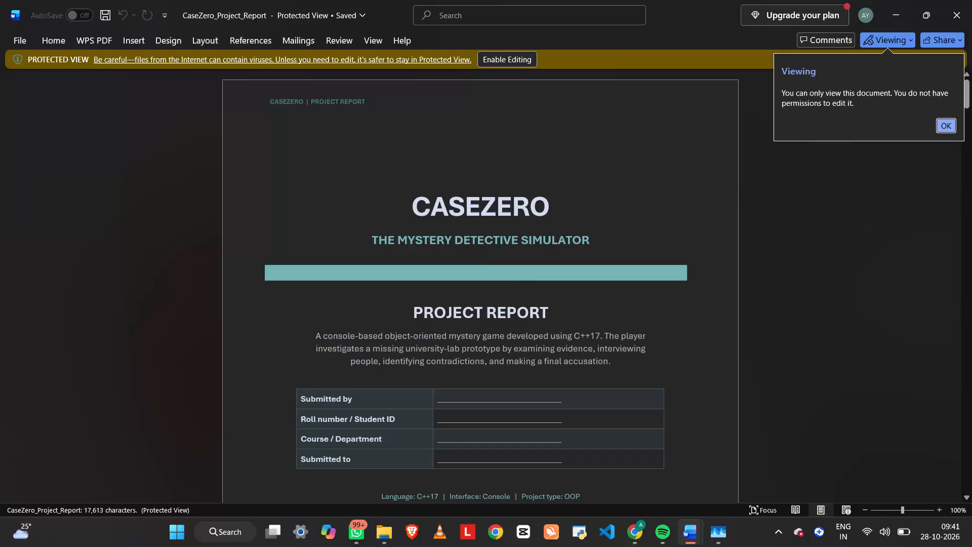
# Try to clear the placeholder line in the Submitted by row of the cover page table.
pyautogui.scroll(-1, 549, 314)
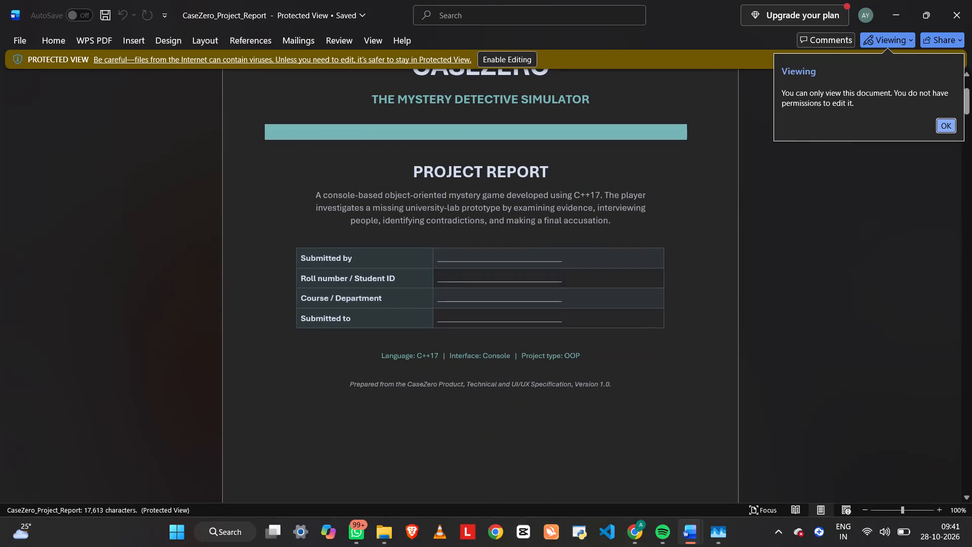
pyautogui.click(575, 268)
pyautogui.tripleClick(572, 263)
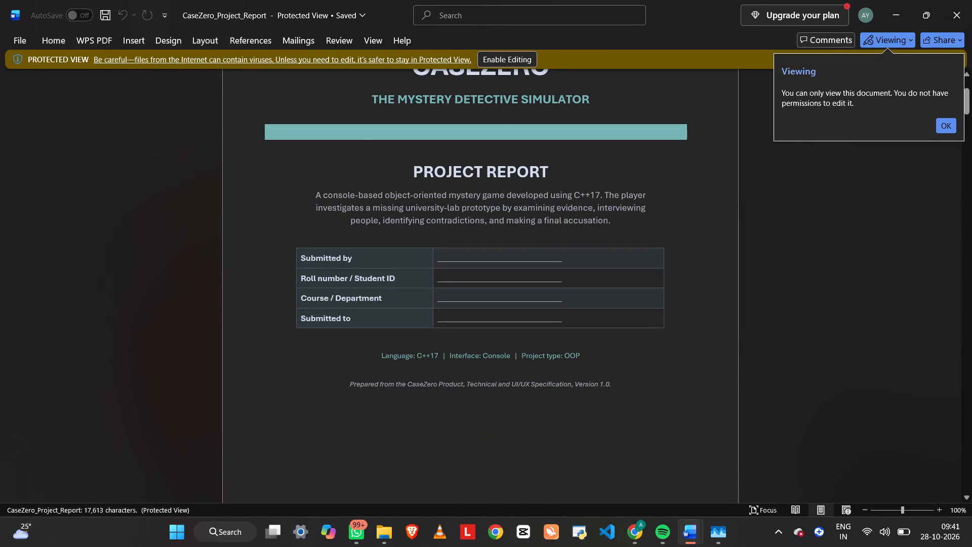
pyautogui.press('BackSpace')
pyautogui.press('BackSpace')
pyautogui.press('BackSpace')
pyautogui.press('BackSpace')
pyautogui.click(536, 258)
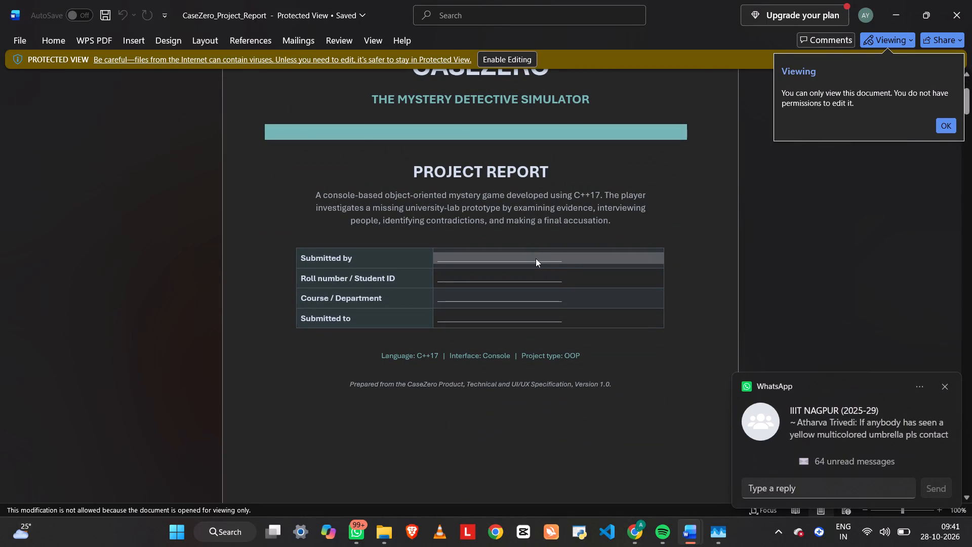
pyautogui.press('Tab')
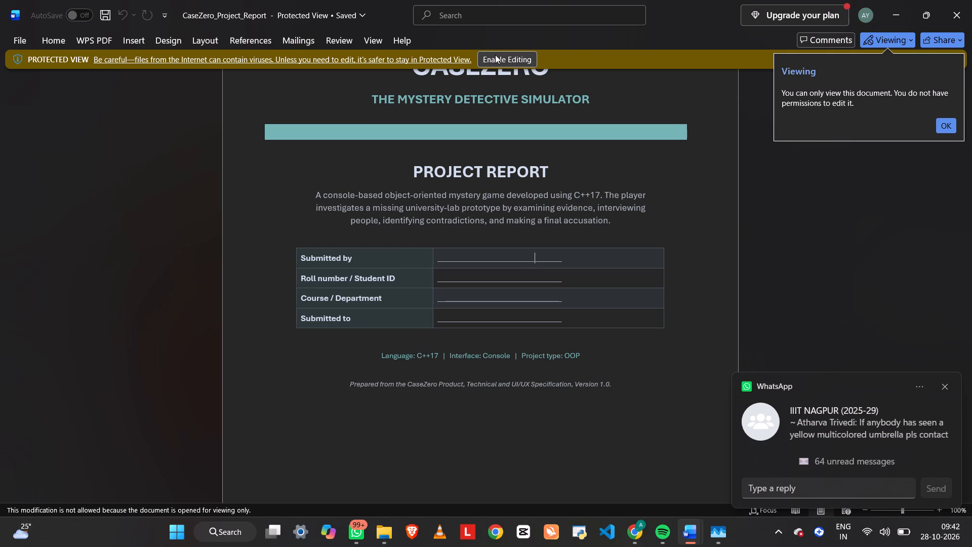
# Enable editing for the protected project report.
pyautogui.click(495, 55)
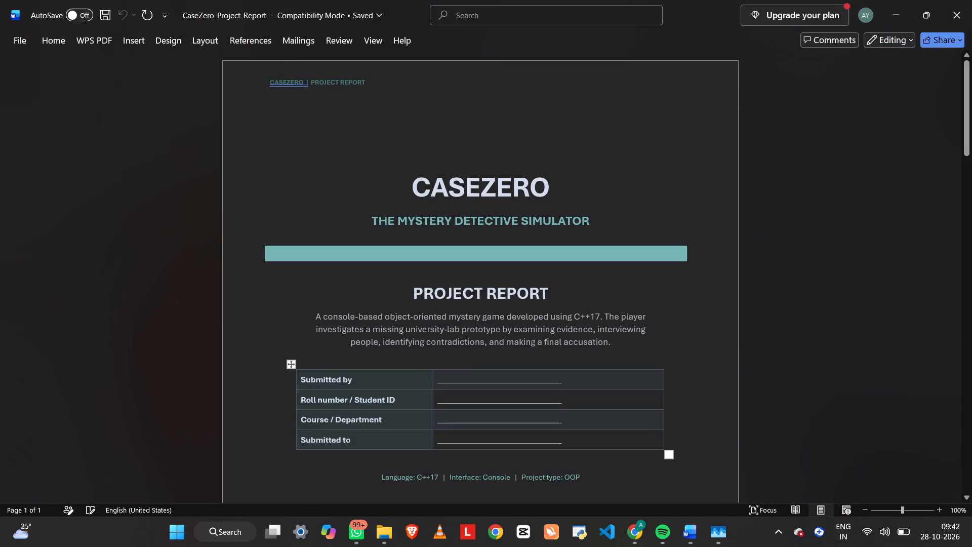
# Delete the whole placeholder line from the Roll number / Student ID row of the cover page table.
pyautogui.click(473, 381)
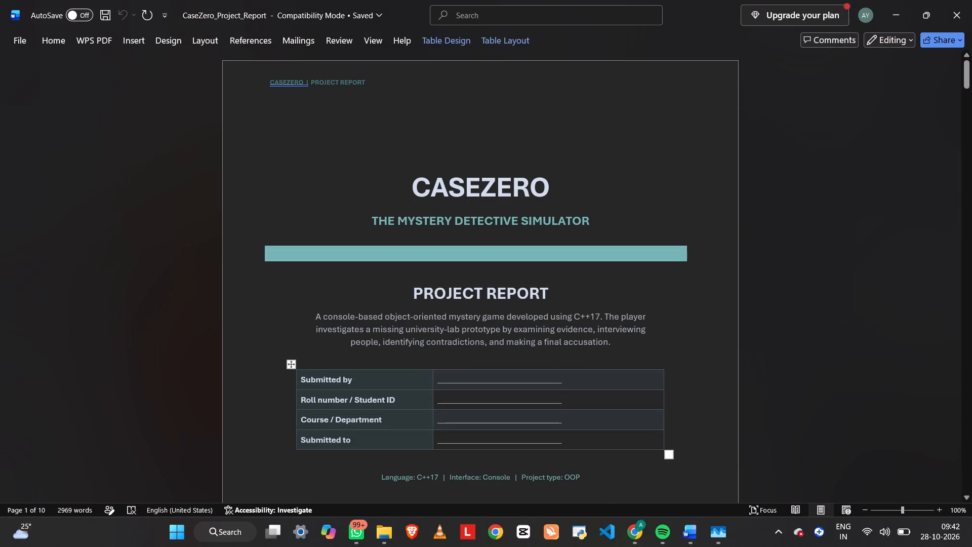
pyautogui.click(441, 381)
pyautogui.click(444, 399)
pyautogui.press('BackSpace')
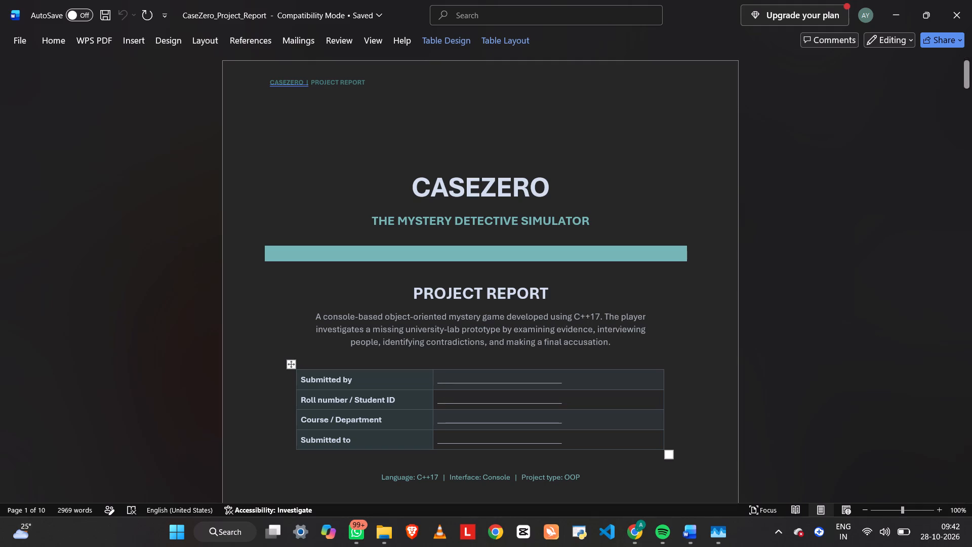
pyautogui.press('BackSpace')
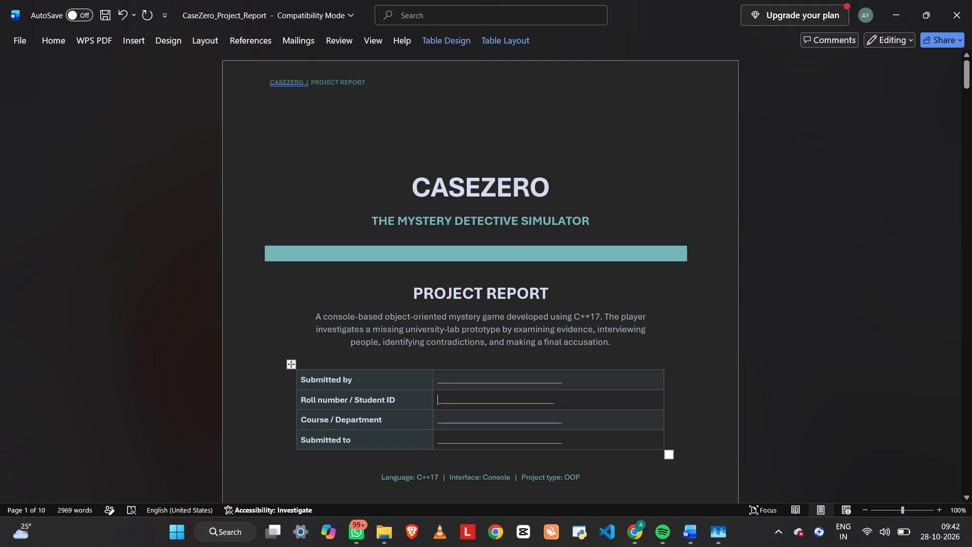
pyautogui.click(567, 400)
pyautogui.press('BackSpace')
pyautogui.press('BackSpace')
pyautogui.press('BackSpace')
pyautogui.press('BackSpace')
pyautogui.press('BackSpace')
pyautogui.press('BackSpace')
pyautogui.press('BackSpace')
pyautogui.press('BackSpace')
pyautogui.press('BackSpace')
pyautogui.press('BackSpace')
pyautogui.press('BackSpace')
pyautogui.press('BackSpace')
pyautogui.press('BackSpace')
pyautogui.press('BackSpace')
pyautogui.press('BackSpace')
pyautogui.press('BackSpace')
pyautogui.press('BackSpace')
pyautogui.press('BackSpace')
pyautogui.press('BackSpace')
pyautogui.press('BackSpace')
pyautogui.press('BackSpace')
pyautogui.press('BackSpace')
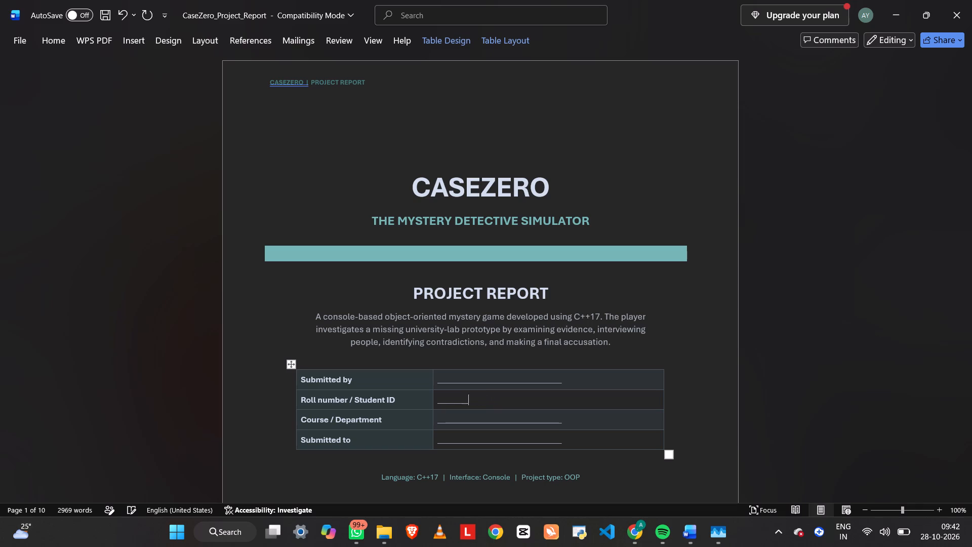
pyautogui.press('BackSpace')
pyautogui.press('BackSpace')
pyautogui.press('BackSpace')
pyautogui.press('BackSpace')
pyautogui.press('BackSpace')
pyautogui.press('BackSpace')
pyautogui.press('BackSpace')
pyautogui.press('BackSpace')
# Enter the first student's roll number as item 1 in the Roll number / Student ID cell.
pyautogui.hotkey('shift', '!')
# Enter the first student's roll number as item 1 in the Roll number / Student ID cell and start item 2 below it.
pyautogui.press('BackSpace')
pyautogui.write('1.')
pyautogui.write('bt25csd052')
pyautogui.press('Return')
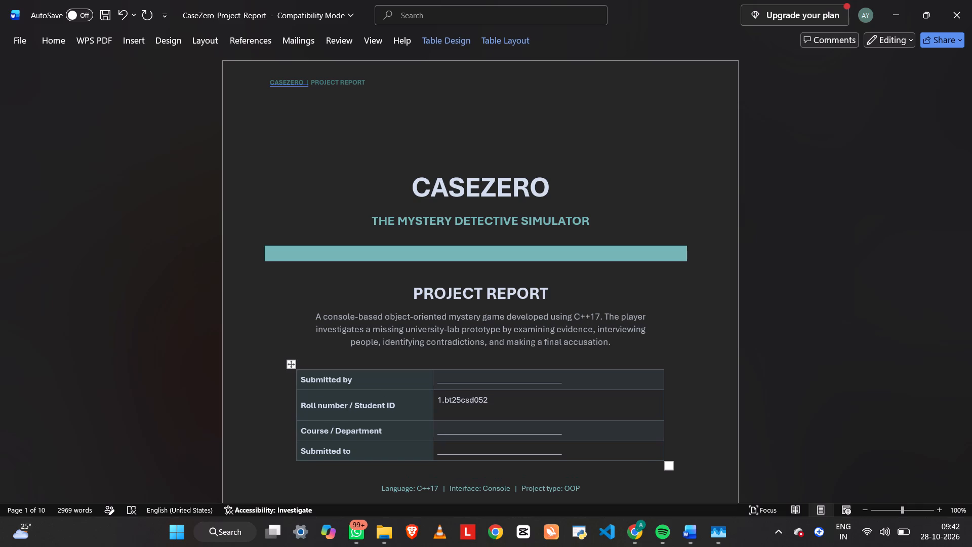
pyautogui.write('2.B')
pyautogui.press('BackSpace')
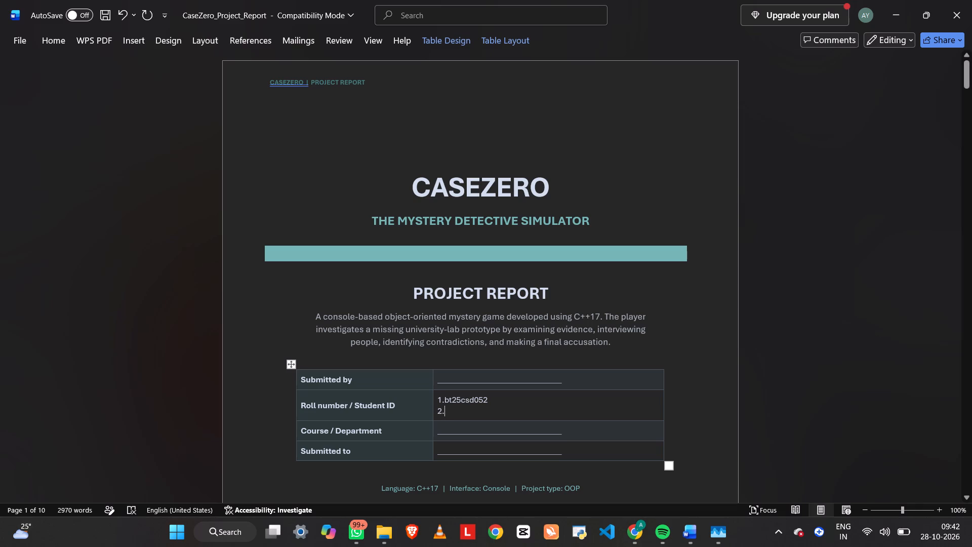
# Change the lowercase letters of the first roll number to the capitals BT and CSD.
pyautogui.click(452, 403)
pyautogui.press('BackSpace')
pyautogui.press('BackSpace')
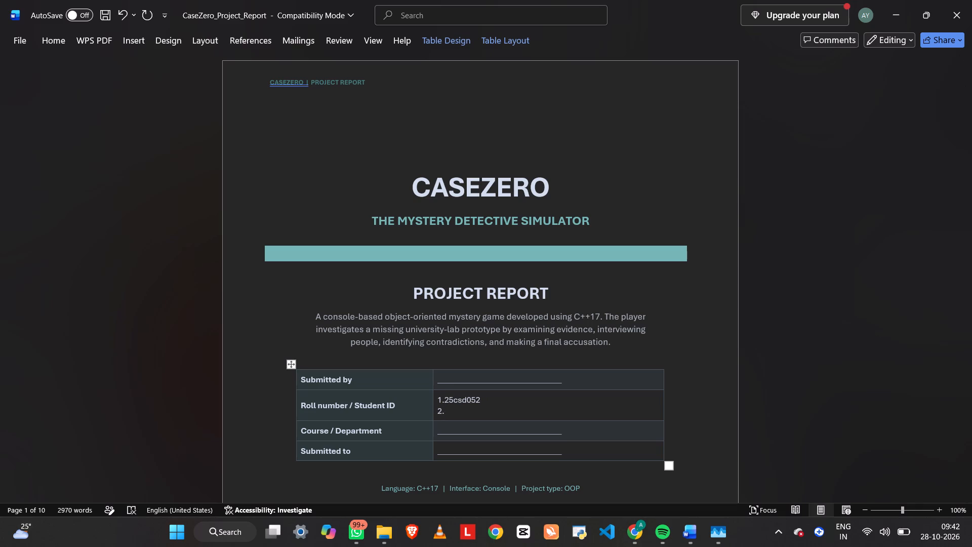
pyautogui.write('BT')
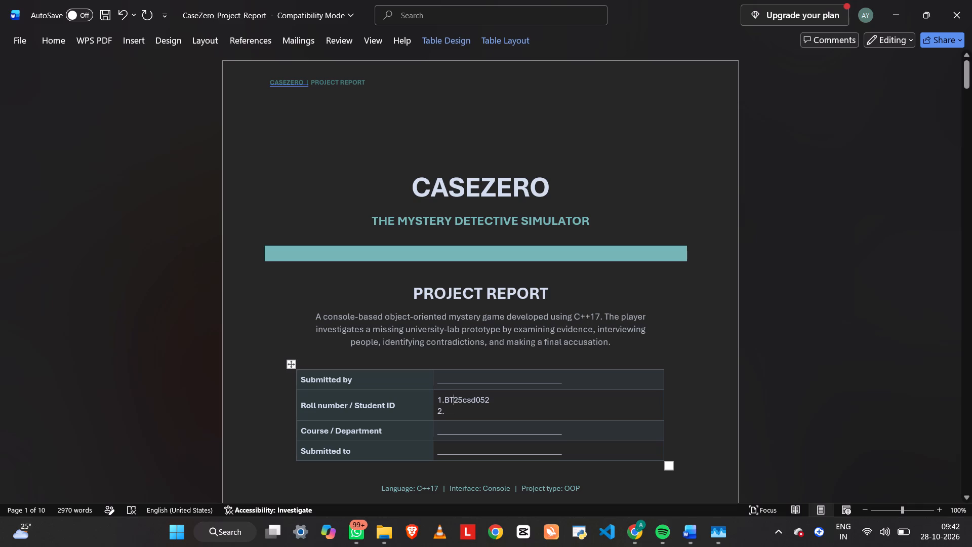
pyautogui.click(475, 403)
pyautogui.press('BackSpace')
pyautogui.press('BackSpace')
pyautogui.press('BackSpace')
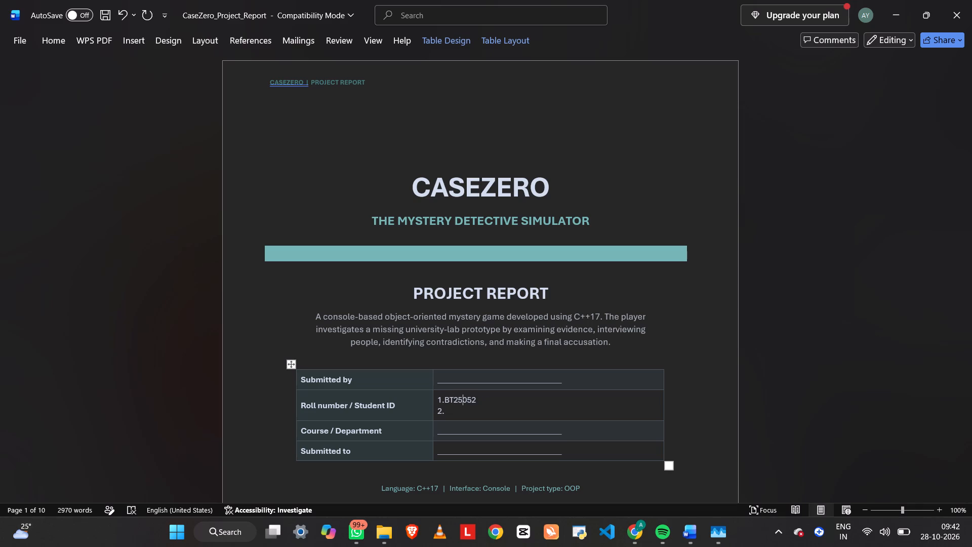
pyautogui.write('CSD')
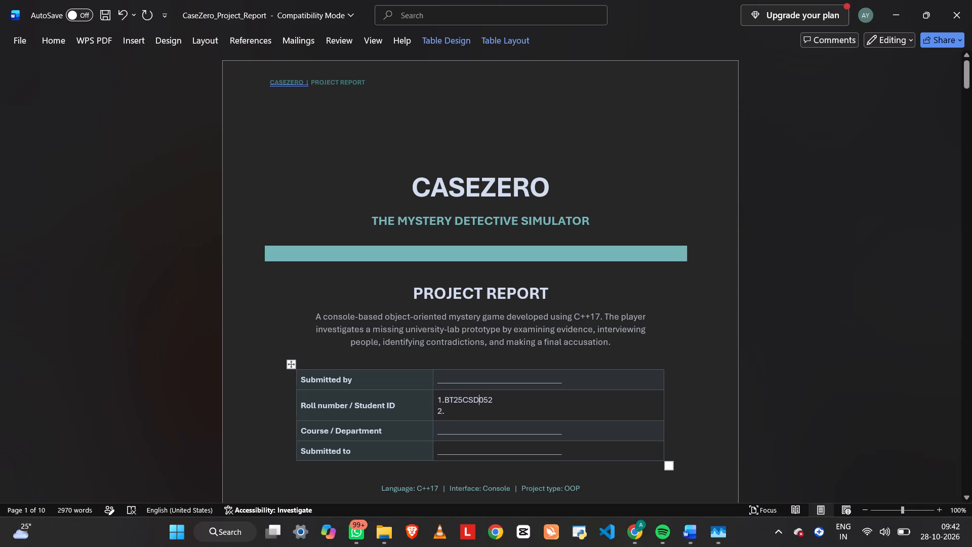
# Enter the second student's roll number in capitals after item number 2 in the Roll number / Student ID cell.
pyautogui.click(451, 416)
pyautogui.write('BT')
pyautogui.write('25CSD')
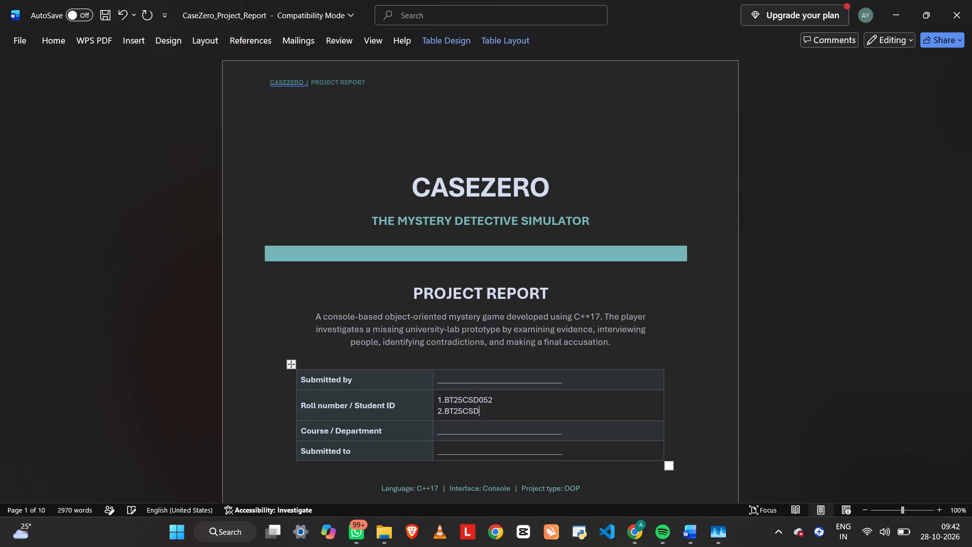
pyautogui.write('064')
# Add the third student's roll number on a new line as item 3 in the Roll number / Student ID cell.
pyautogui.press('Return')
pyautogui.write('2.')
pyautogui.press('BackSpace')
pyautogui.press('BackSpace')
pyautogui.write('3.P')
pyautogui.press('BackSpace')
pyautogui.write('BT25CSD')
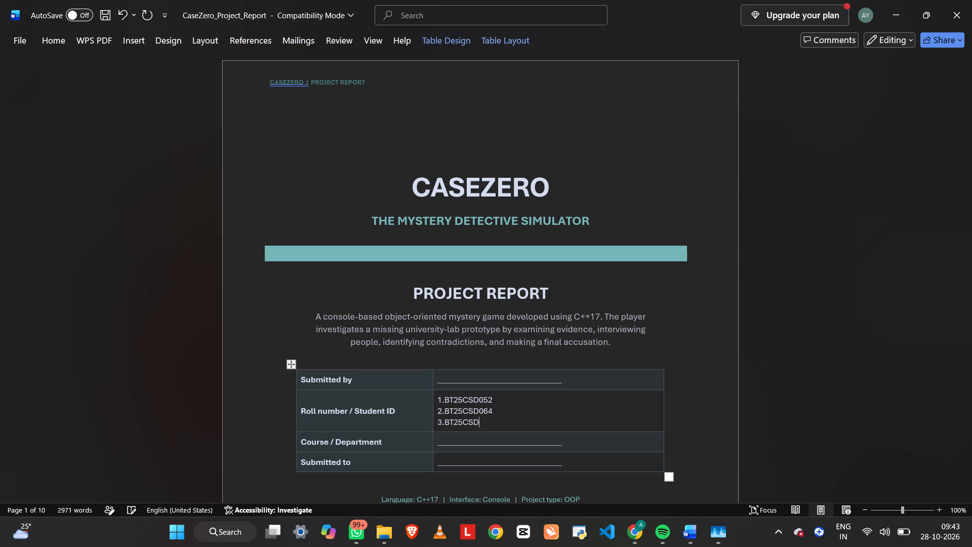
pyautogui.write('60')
# Add the fourth student's roll number on a new line as item 4 in the Roll number / Student ID cell.
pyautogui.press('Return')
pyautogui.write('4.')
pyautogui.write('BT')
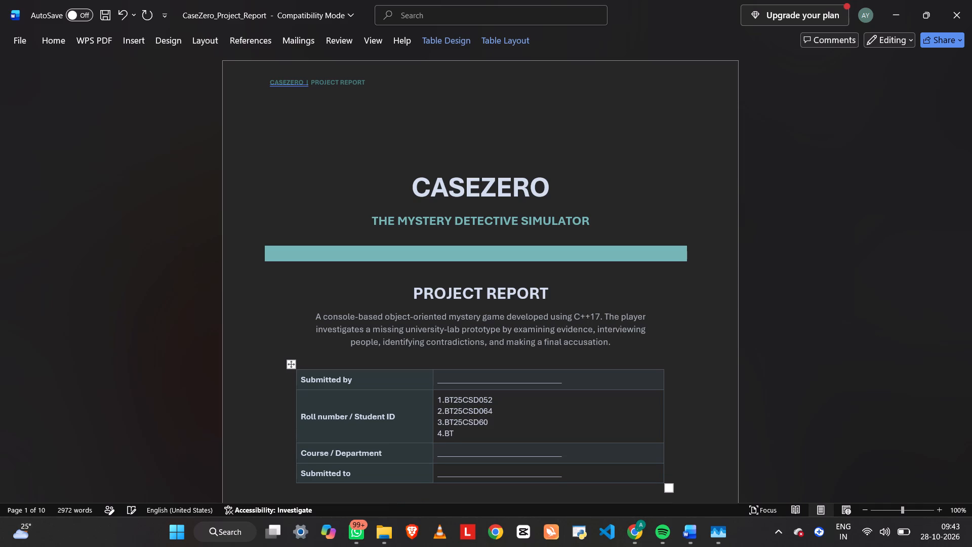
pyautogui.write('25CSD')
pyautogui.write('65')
# Clear the underscore placeholder line from the Course / Department cell of the cover table.
pyautogui.click(565, 450)
pyautogui.press('BackSpace')
pyautogui.press('BackSpace')
pyautogui.press('BackSpace')
pyautogui.press('BackSpace')
pyautogui.press('BackSpace')
pyautogui.press('BackSpace')
pyautogui.press('BackSpace')
pyautogui.press('BackSpace')
pyautogui.press('BackSpace')
pyautogui.press('BackSpace')
pyautogui.press('BackSpace')
pyautogui.press('BackSpace')
pyautogui.press('BackSpace')
pyautogui.press('BackSpace')
pyautogui.press('BackSpace')
pyautogui.press('BackSpace')
pyautogui.press('BackSpace')
pyautogui.press('BackSpace')
pyautogui.press('BackSpace')
pyautogui.press('BackSpace')
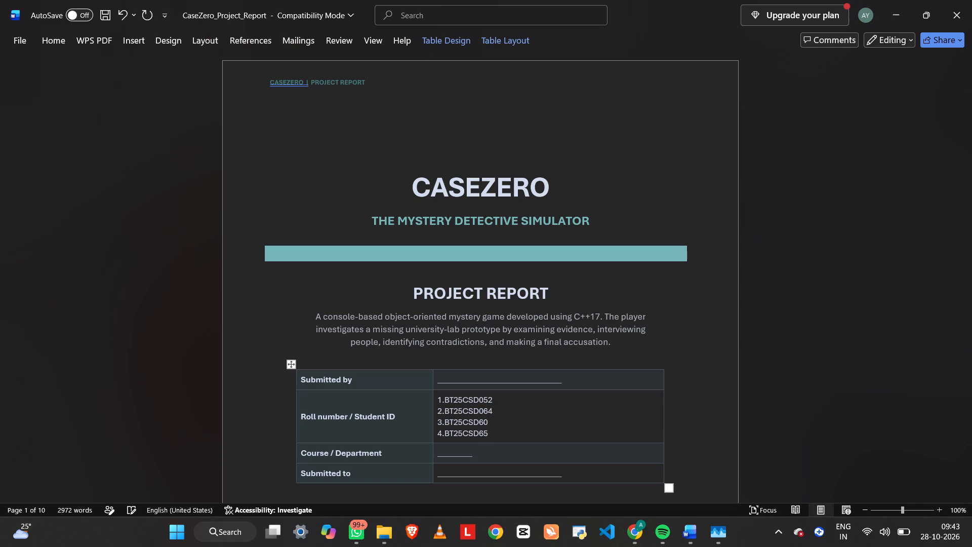
pyautogui.press('BackSpace')
pyautogui.press('BackSpace')
pyautogui.press('BackSpace')
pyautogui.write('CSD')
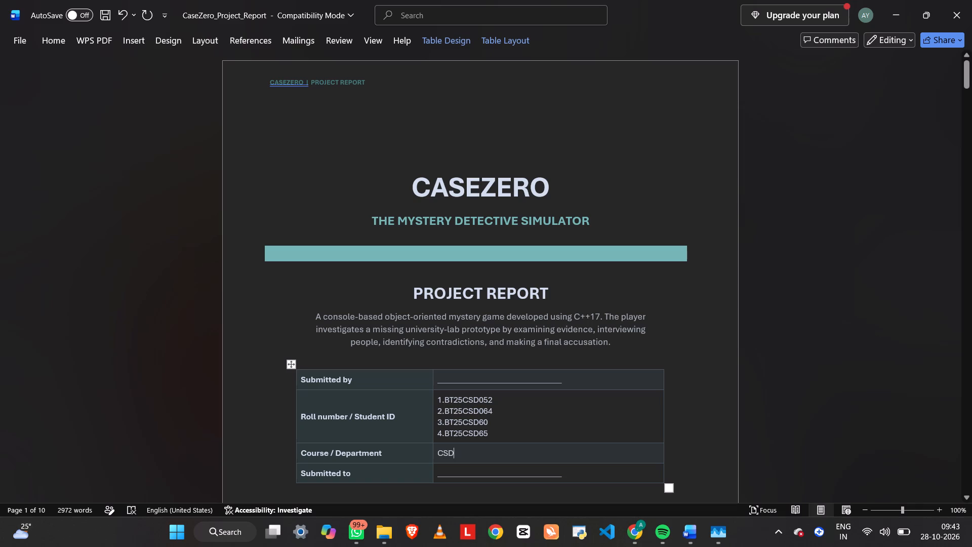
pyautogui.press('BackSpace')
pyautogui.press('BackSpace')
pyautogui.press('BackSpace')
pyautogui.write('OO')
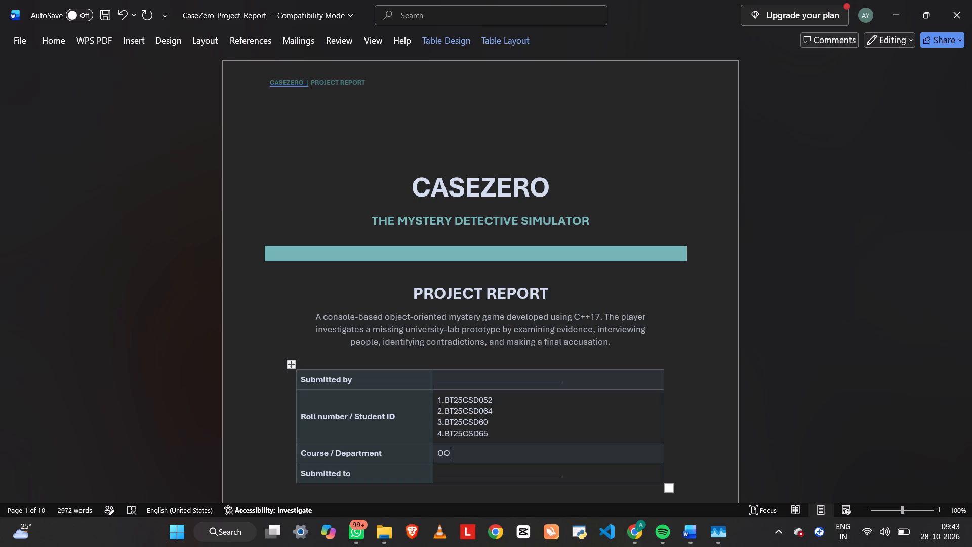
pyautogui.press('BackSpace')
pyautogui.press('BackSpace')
# Enter IOOP as the value of the Course / Department cell.
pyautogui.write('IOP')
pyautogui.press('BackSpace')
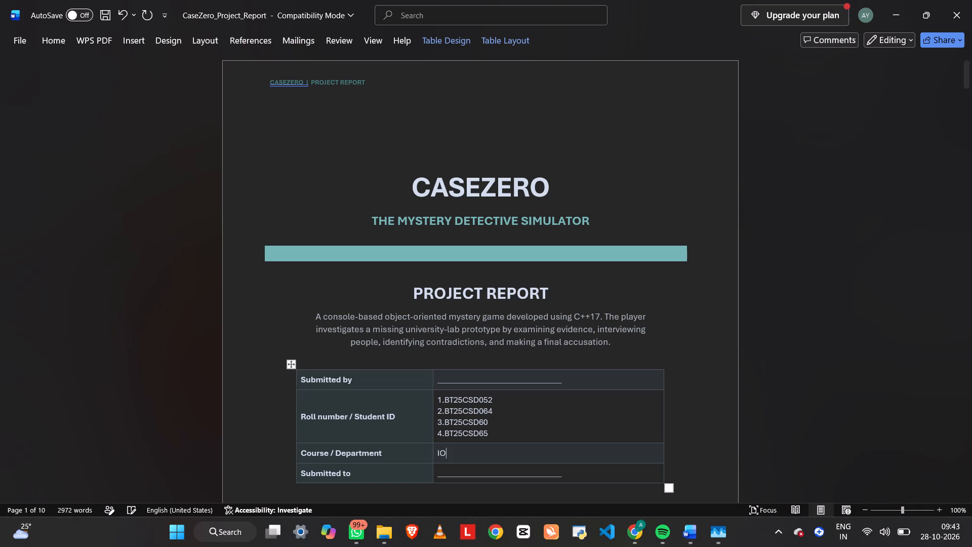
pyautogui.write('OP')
# Replace the underscore placeholder in the Submitted to cell with the teacher's full name in capital letters.
pyautogui.click(565, 474)
pyautogui.press('BackSpace')
pyautogui.press('BackSpace')
pyautogui.press('BackSpace')
pyautogui.press('BackSpace')
pyautogui.press('BackSpace')
pyautogui.press('BackSpace')
pyautogui.press('BackSpace')
pyautogui.press('BackSpace')
pyautogui.press('BackSpace')
pyautogui.press('BackSpace')
pyautogui.press('BackSpace')
pyautogui.press('BackSpace')
pyautogui.press('BackSpace')
pyautogui.press('BackSpace')
pyautogui.press('BackSpace')
pyautogui.press('BackSpace')
pyautogui.press('BackSpace')
pyautogui.press('BackSpace')
pyautogui.press('BackSpace')
pyautogui.press('BackSpace')
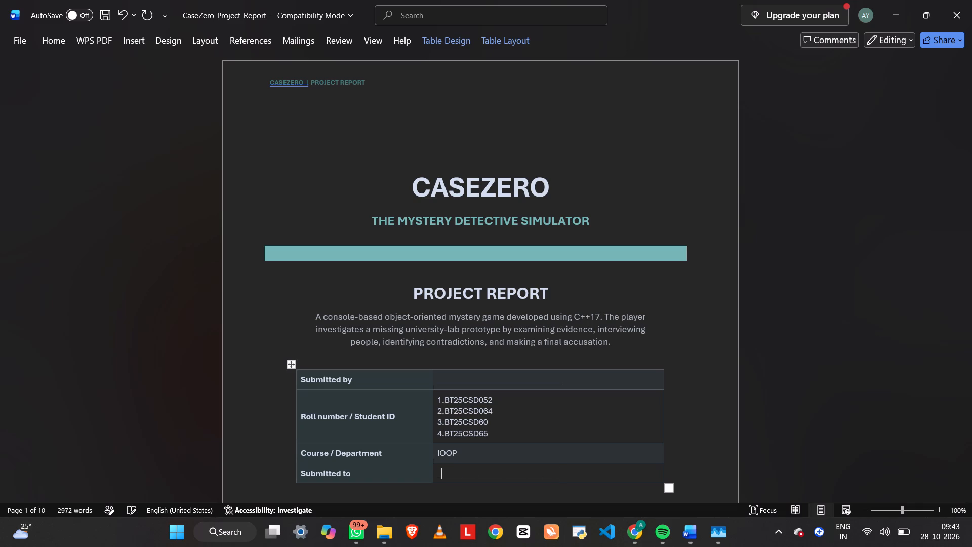
pyautogui.press('BackSpace')
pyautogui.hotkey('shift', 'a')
pyautogui.press('BackSpace')
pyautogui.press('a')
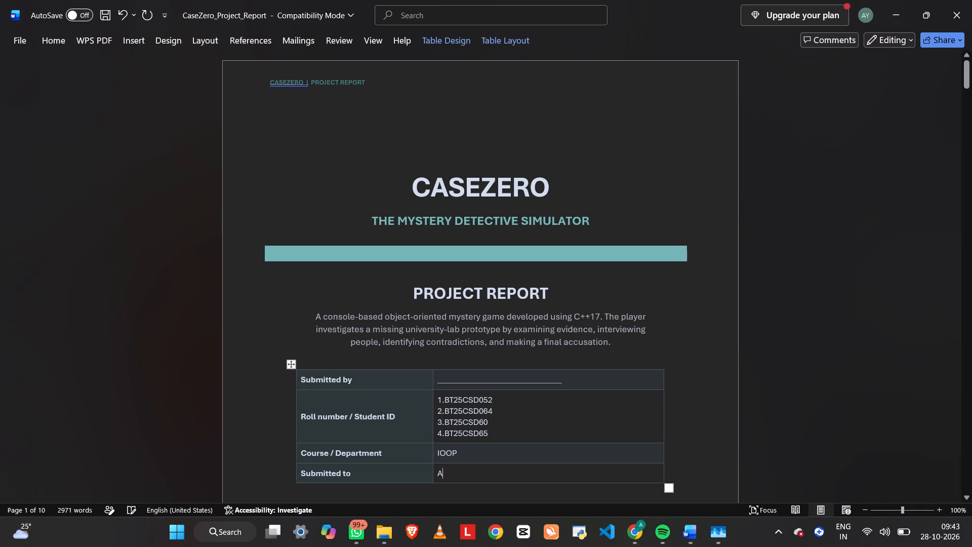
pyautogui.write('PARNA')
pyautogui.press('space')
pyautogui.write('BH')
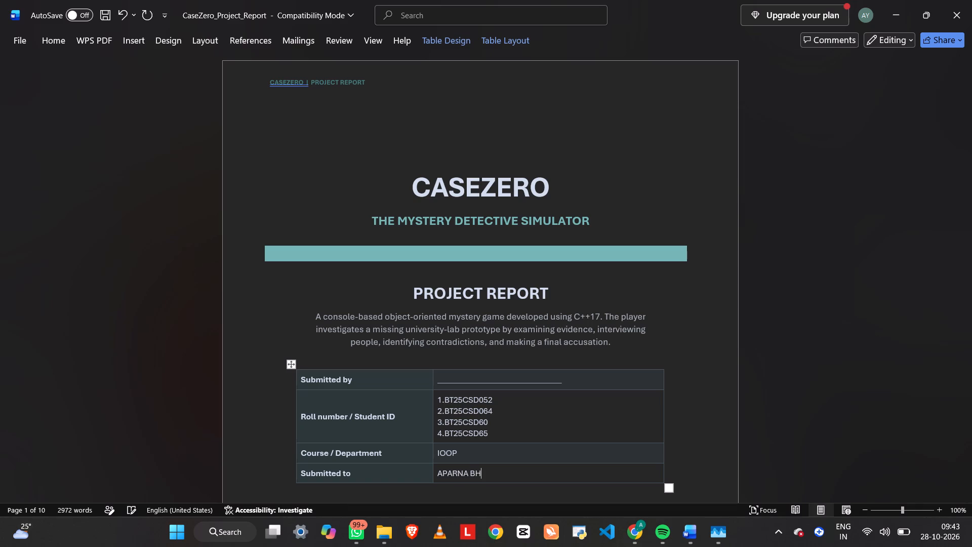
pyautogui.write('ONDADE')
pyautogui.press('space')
# Complete the Submitted to entry by adding the honorific MA'AM after the teacher's name.
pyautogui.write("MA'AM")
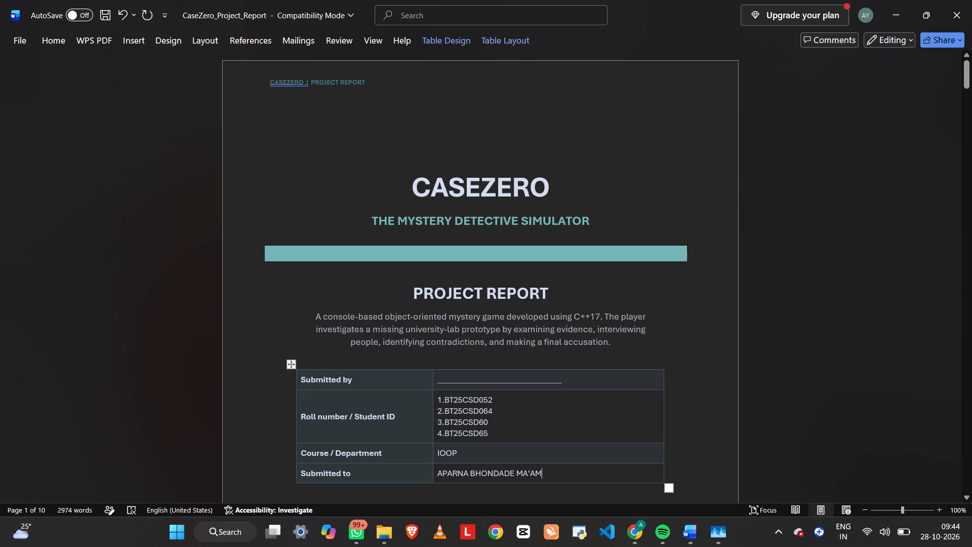
# Clear the underscore placeholder line from the Submitted by cell of the cover table.
pyautogui.click(573, 387)
pyautogui.press('BackSpace')
pyautogui.press('BackSpace')
pyautogui.press('BackSpace')
pyautogui.press('BackSpace')
pyautogui.press('BackSpace')
pyautogui.press('BackSpace')
pyautogui.press('BackSpace')
pyautogui.press('BackSpace')
pyautogui.press('BackSpace')
pyautogui.press('BackSpace')
pyautogui.press('BackSpace')
pyautogui.press('BackSpace')
pyautogui.press('BackSpace')
pyautogui.press('BackSpace')
pyautogui.press('BackSpace')
pyautogui.press('BackSpace')
pyautogui.press('BackSpace')
pyautogui.press('BackSpace')
pyautogui.press('BackSpace')
pyautogui.press('BackSpace')
pyautogui.press('BackSpace')
pyautogui.press('BackSpace')
pyautogui.press('BackSpace')
pyautogui.press('BackSpace')
pyautogui.press('BackSpace')
pyautogui.press('BackSpace')
pyautogui.press('BackSpace')
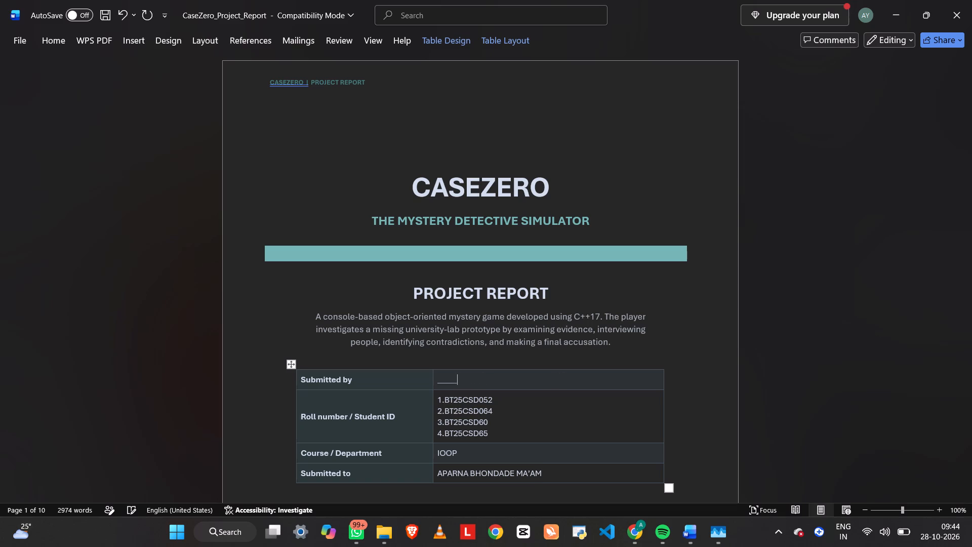
pyautogui.press('BackSpace')
pyautogui.press('BackSpace')
pyautogui.press('BackSpace')
pyautogui.press('BackSpace')
pyautogui.press('BackSpace')
# Enter the first student's full name in title case in the Submitted by cell, followed by a line break.
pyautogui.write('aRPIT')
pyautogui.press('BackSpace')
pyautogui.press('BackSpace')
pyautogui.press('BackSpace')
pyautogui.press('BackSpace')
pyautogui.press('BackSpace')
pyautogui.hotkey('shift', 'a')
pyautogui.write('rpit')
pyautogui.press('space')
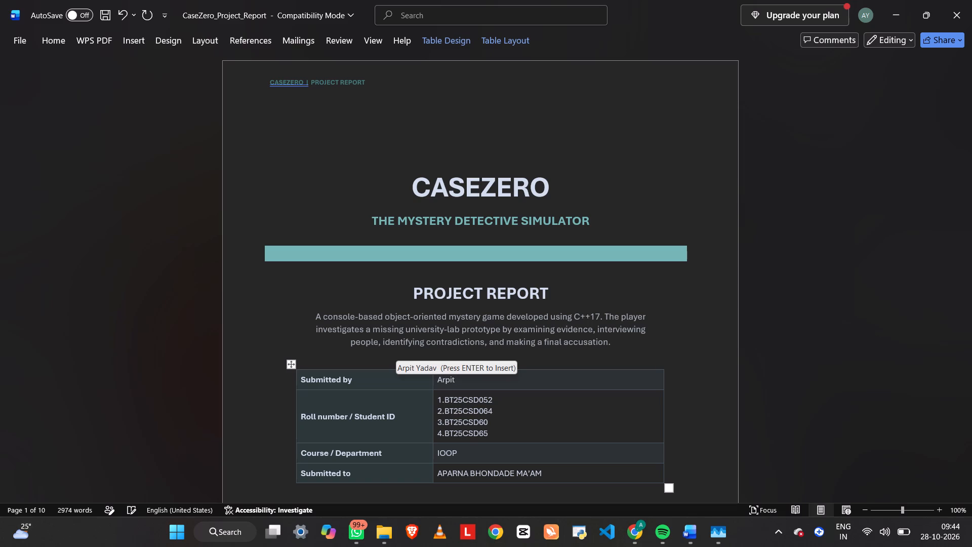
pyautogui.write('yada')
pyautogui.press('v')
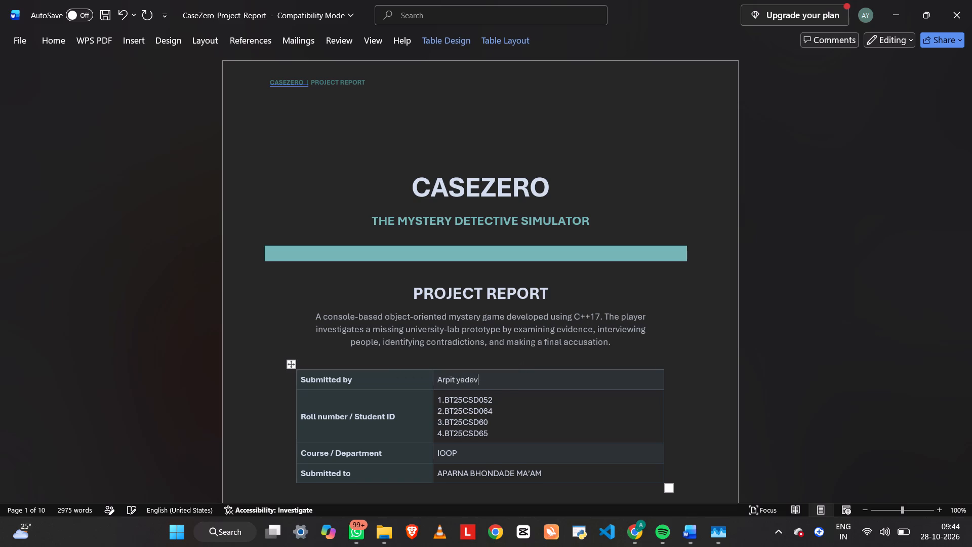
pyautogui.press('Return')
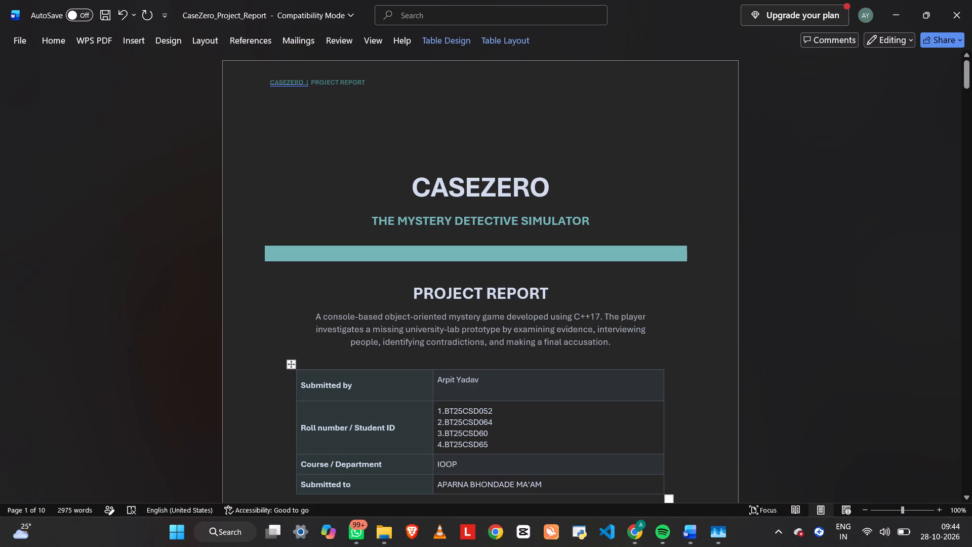
# Insert the missing 0 after CSD in the third and fourth roll numbers of the Roll number / Student ID cell.
pyautogui.click(477, 433)
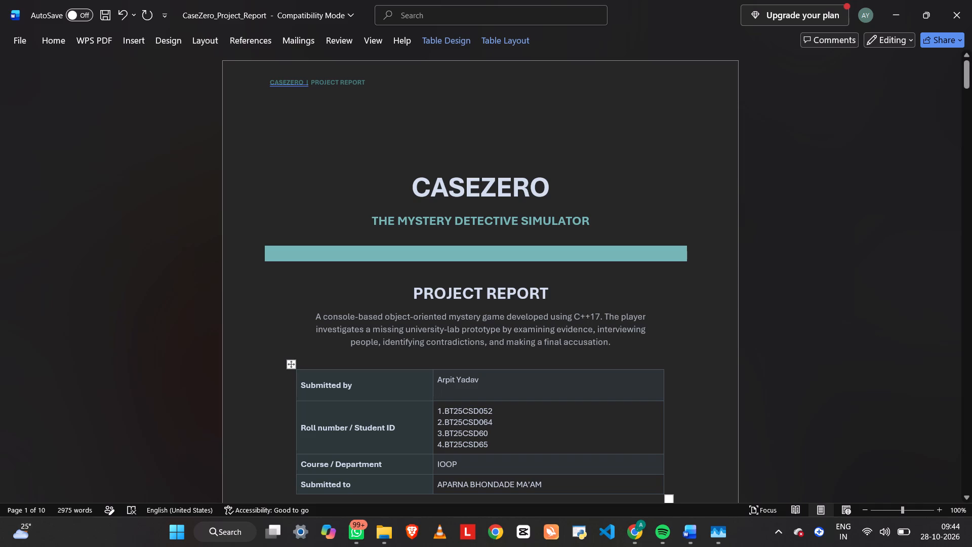
pyautogui.click(477, 433)
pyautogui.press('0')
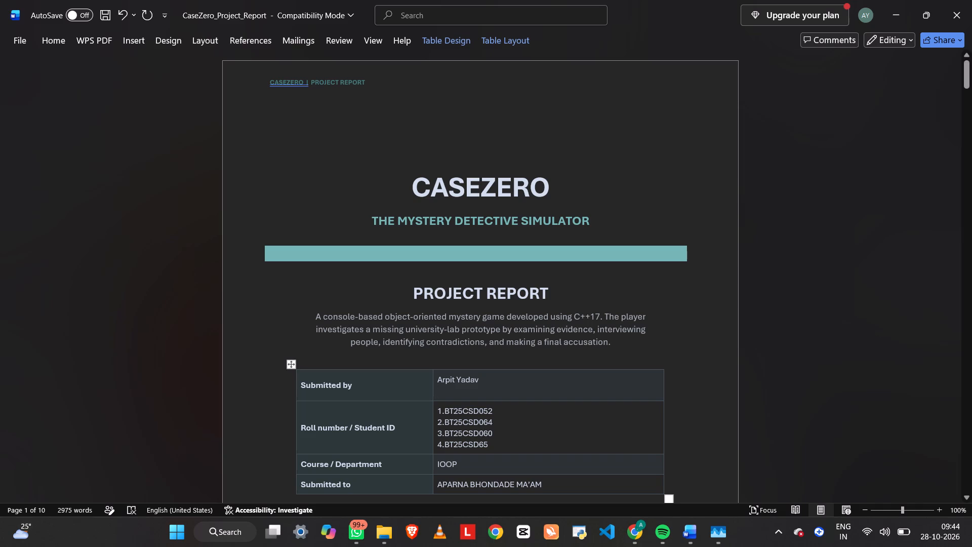
pyautogui.click(479, 447)
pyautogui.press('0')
# Number the first student's name in the Submitted by cell by putting "1." in front of it.
pyautogui.click(457, 393)
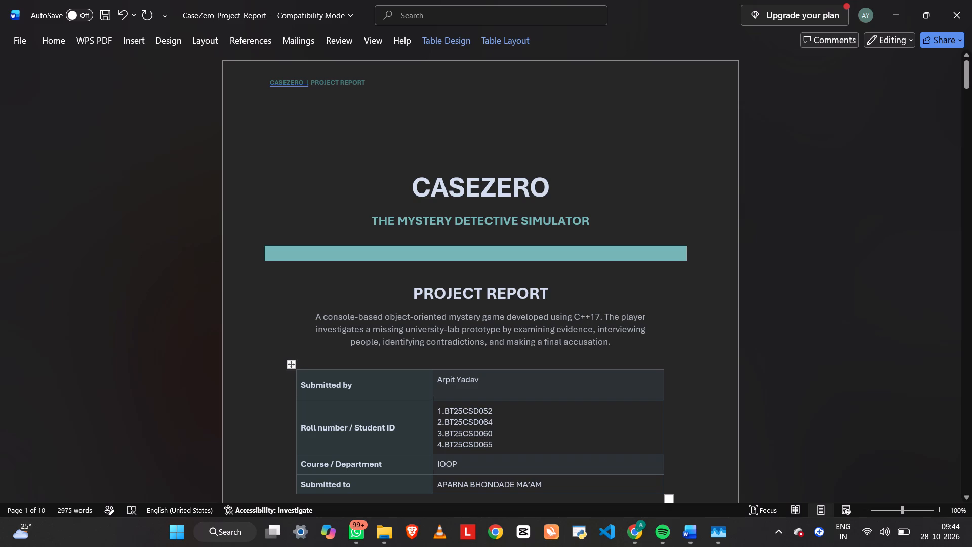
pyautogui.click(437, 383)
pyautogui.click(456, 378)
pyautogui.click(440, 378)
pyautogui.press('Left')
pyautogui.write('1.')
# Add the second student's full name on a new line as item 2 in the Submitted by cell.
pyautogui.click(490, 378)
pyautogui.press('Return')
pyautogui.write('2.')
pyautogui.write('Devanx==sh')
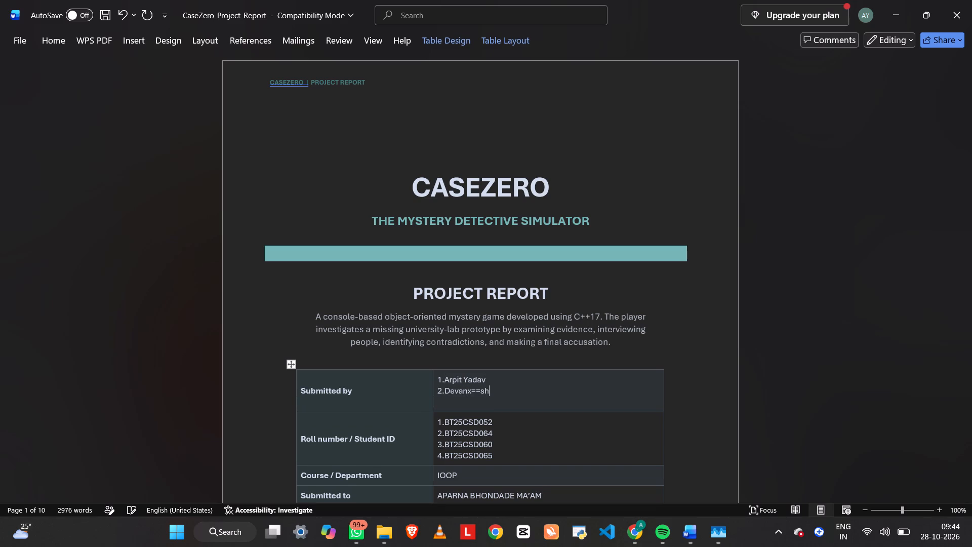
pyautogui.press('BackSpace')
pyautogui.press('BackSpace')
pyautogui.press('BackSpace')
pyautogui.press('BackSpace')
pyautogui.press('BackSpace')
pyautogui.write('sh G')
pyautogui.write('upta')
# Start item "3." on the line below the second student's name in the Submitted by cell, removing the surplus blank line.
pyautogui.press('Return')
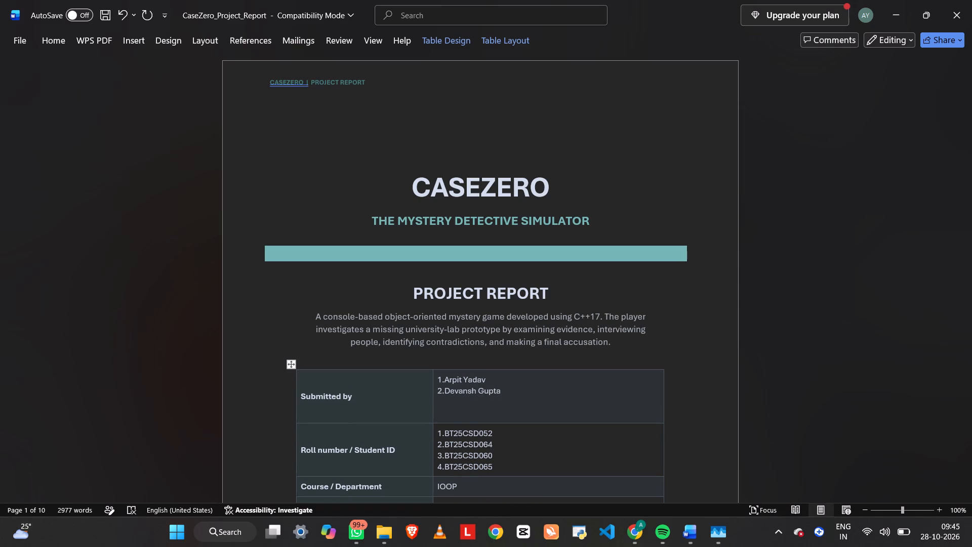
pyautogui.click(454, 415)
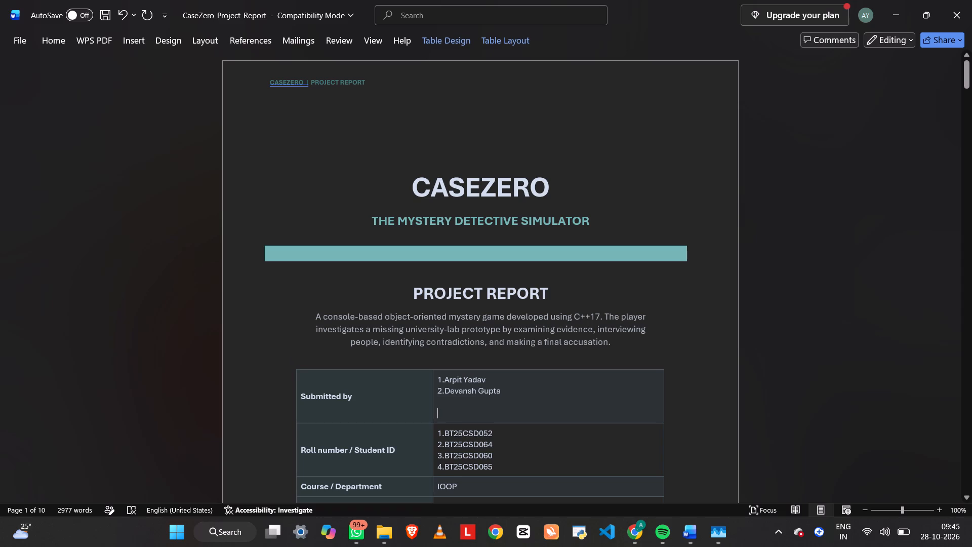
pyautogui.press('BackSpace')
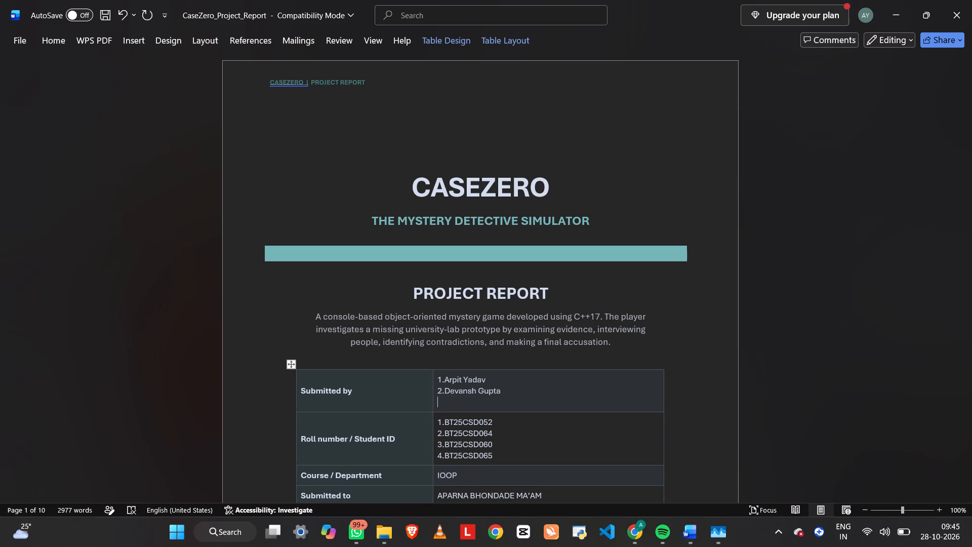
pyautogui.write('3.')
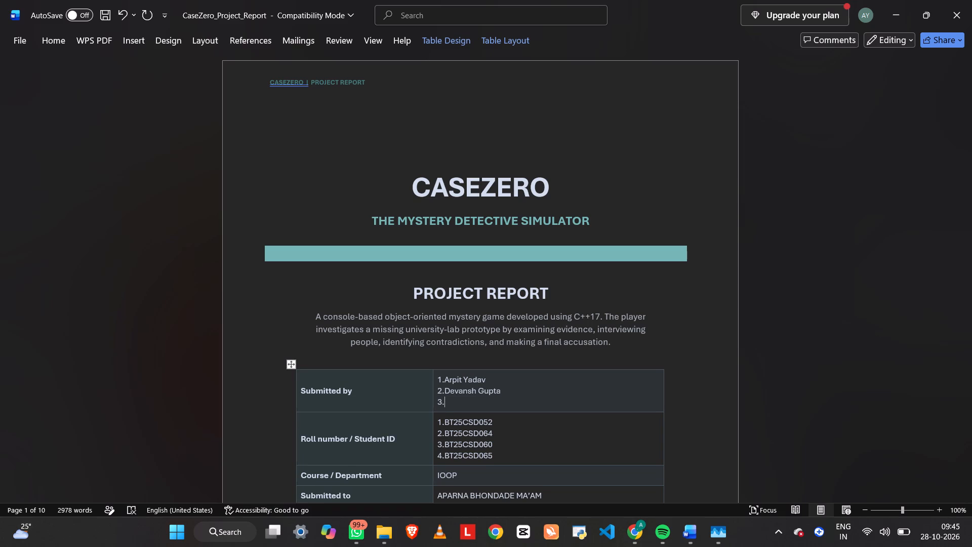
# Enter a student's full name as item 3 in the Submitted by cell of the cover table.
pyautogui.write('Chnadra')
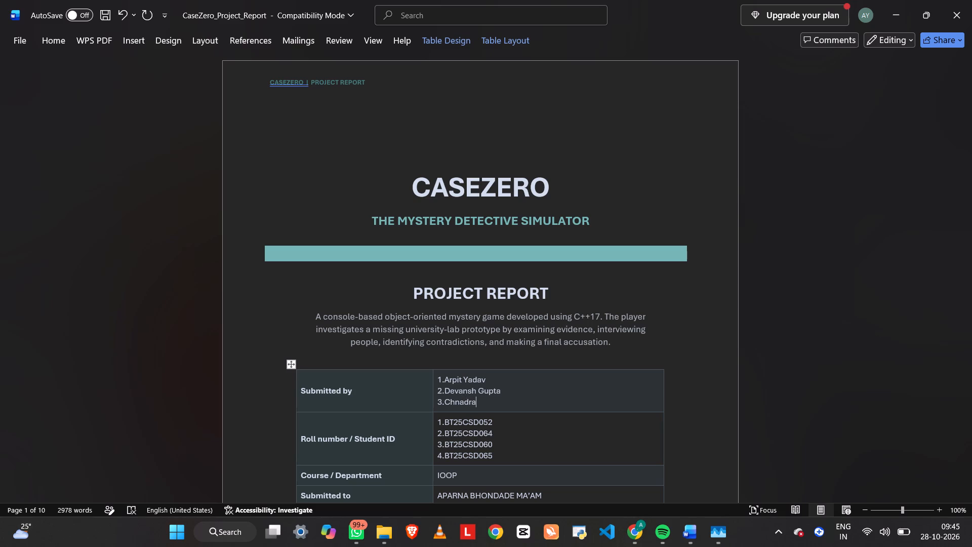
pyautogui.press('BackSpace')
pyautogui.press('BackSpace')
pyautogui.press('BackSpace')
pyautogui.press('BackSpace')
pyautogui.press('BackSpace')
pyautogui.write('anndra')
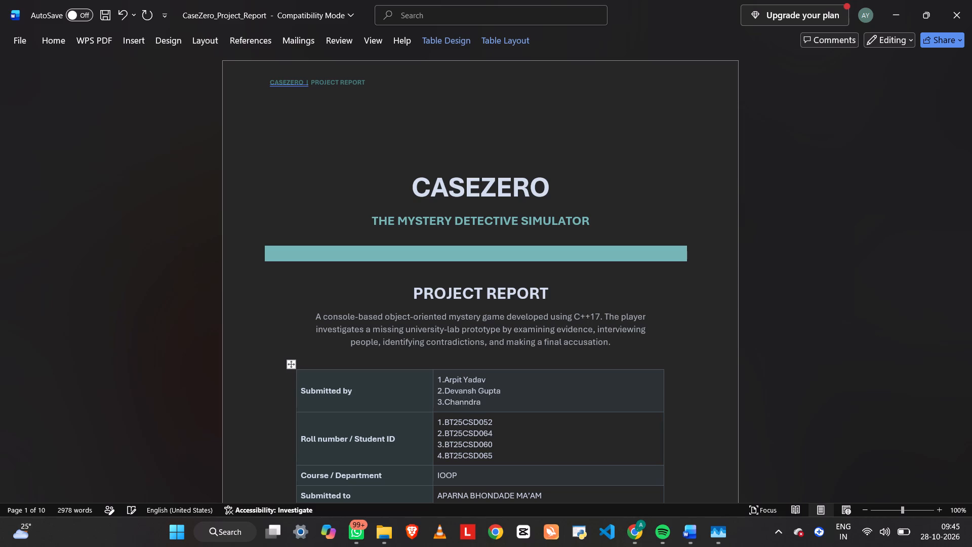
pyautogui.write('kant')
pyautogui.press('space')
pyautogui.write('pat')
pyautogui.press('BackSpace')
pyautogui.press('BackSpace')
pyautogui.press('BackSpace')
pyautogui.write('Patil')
# Add item 4 on a new line in the Submitted by cell with another student's first name.
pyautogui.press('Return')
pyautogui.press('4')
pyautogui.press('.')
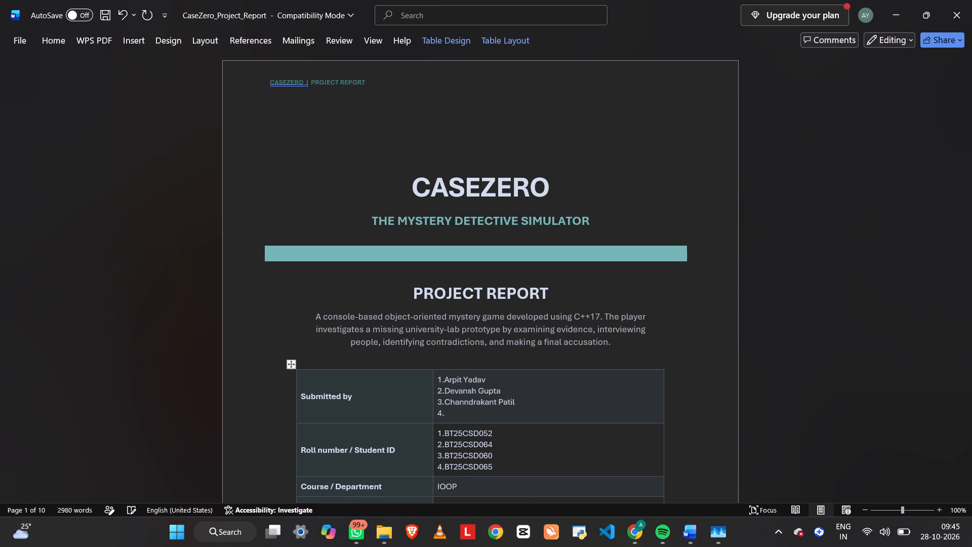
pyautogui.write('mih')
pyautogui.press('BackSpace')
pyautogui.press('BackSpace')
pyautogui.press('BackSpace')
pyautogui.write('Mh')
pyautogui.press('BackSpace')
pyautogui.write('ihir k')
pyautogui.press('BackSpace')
# Move the full name from item 3 to item 4 in the Submitted by cell, replacing the first name there.
pyautogui.moveTo(522, 406); pyautogui.dragTo(471, 407)
pyautogui.hotkey('ctrl', 'x')
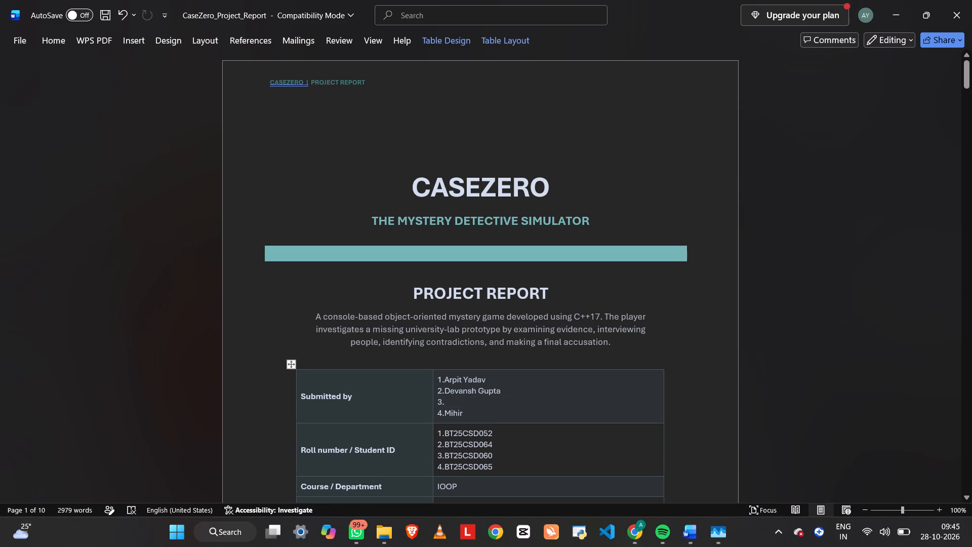
pyautogui.moveTo(466, 415); pyautogui.dragTo(445, 418)
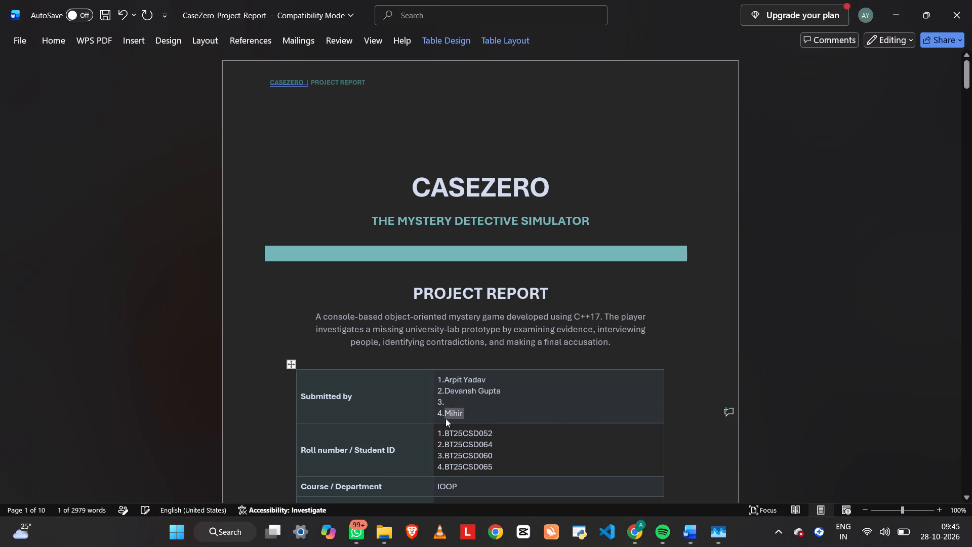
pyautogui.hotkey('ctrl', 'v')
# Enter the other student's full name, first name and surname capitalized, as item 3 in the Submitted by cell.
pyautogui.click(452, 402)
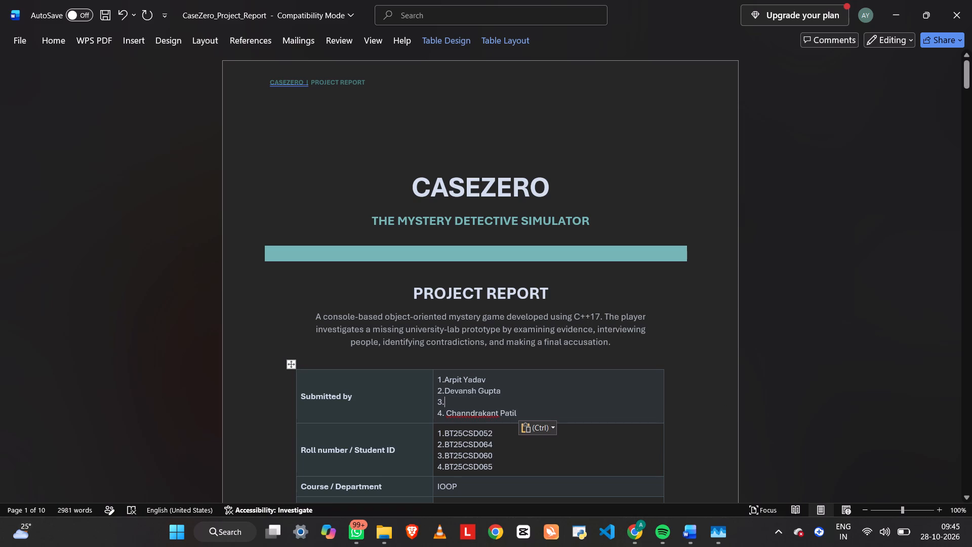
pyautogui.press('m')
pyautogui.press('BackSpace')
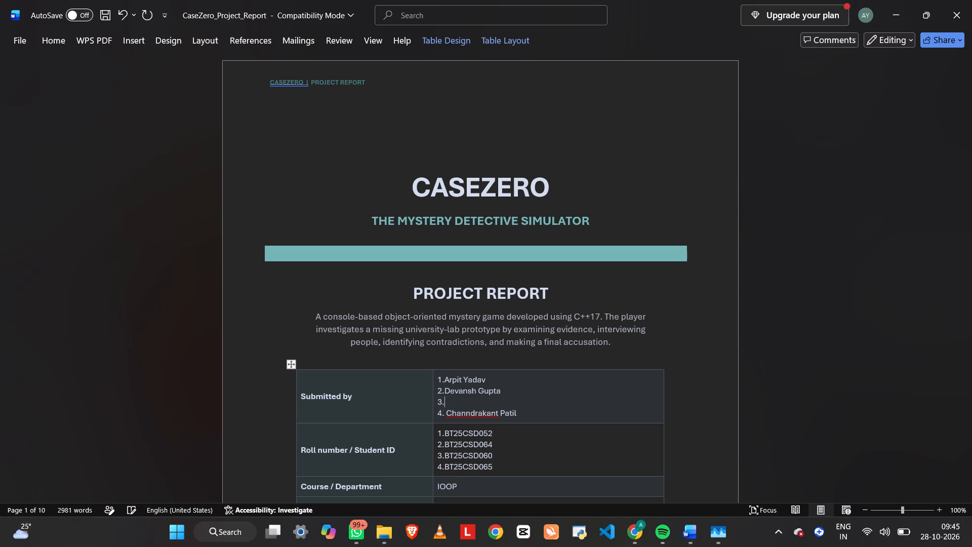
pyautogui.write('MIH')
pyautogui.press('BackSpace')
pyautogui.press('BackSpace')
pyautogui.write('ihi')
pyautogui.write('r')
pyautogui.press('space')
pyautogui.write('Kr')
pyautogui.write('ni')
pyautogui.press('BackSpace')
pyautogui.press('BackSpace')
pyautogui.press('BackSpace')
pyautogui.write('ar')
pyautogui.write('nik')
# Remove the extra letter n from the first name in item 4 of the Submitted by cell.
pyautogui.click(468, 412)
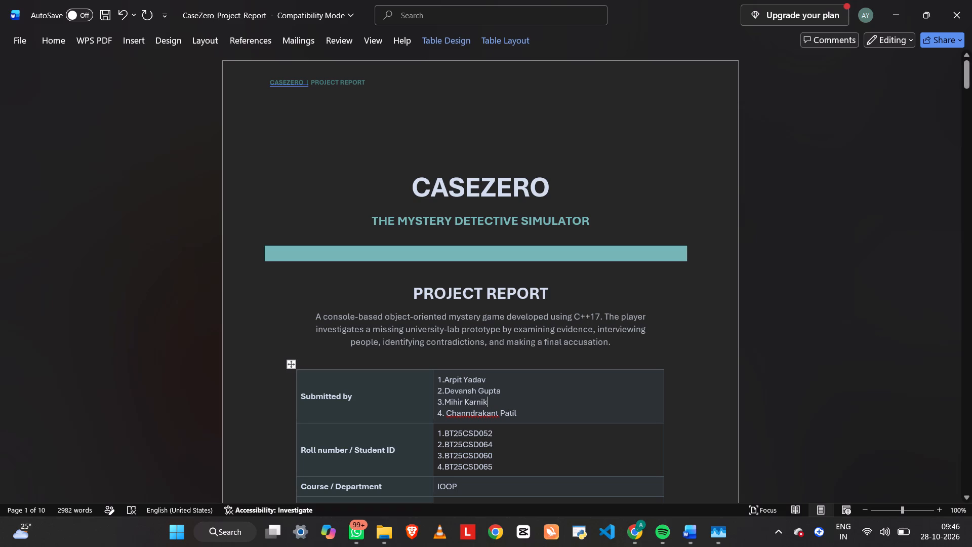
pyautogui.press('BackSpace')
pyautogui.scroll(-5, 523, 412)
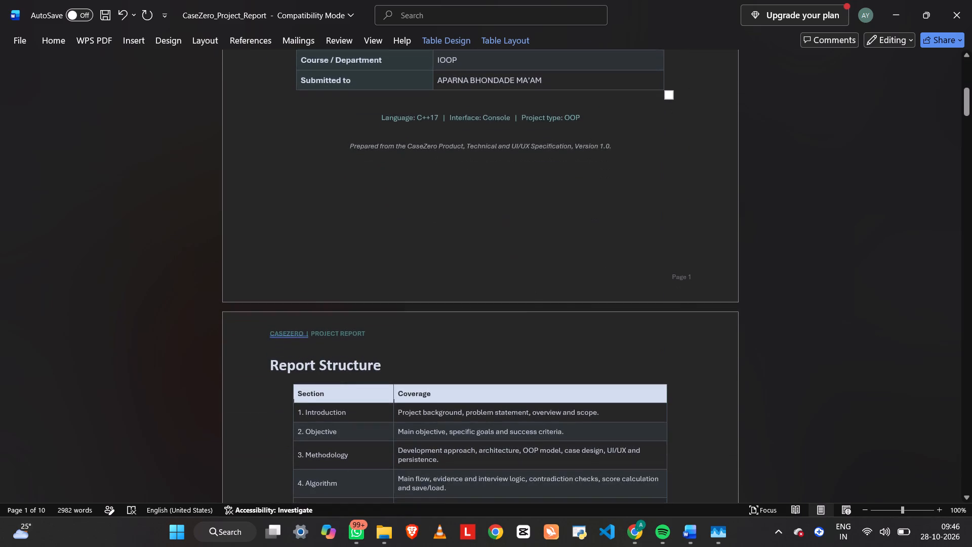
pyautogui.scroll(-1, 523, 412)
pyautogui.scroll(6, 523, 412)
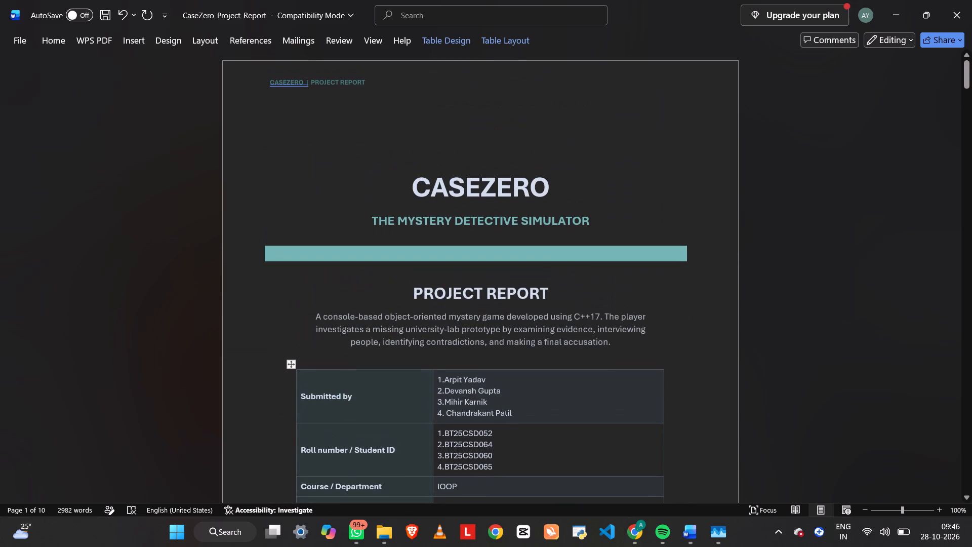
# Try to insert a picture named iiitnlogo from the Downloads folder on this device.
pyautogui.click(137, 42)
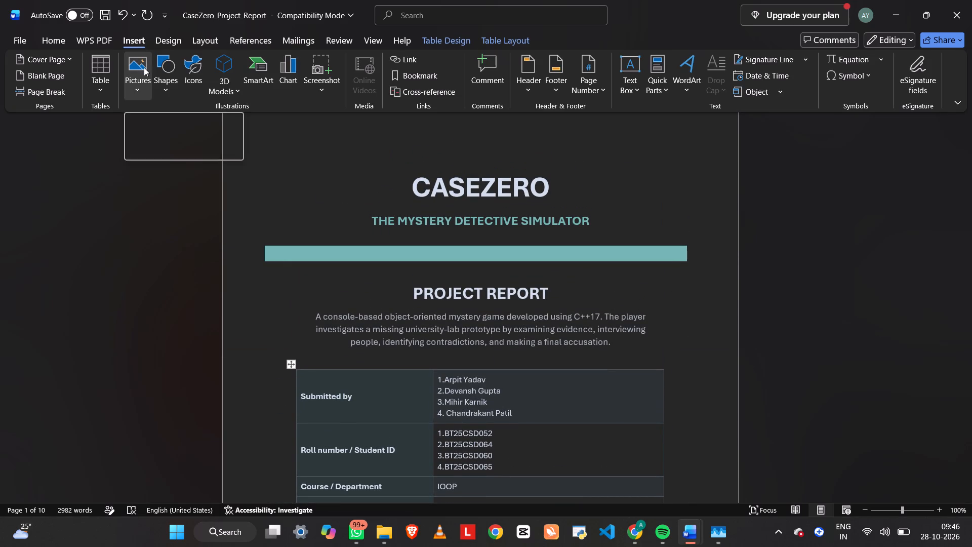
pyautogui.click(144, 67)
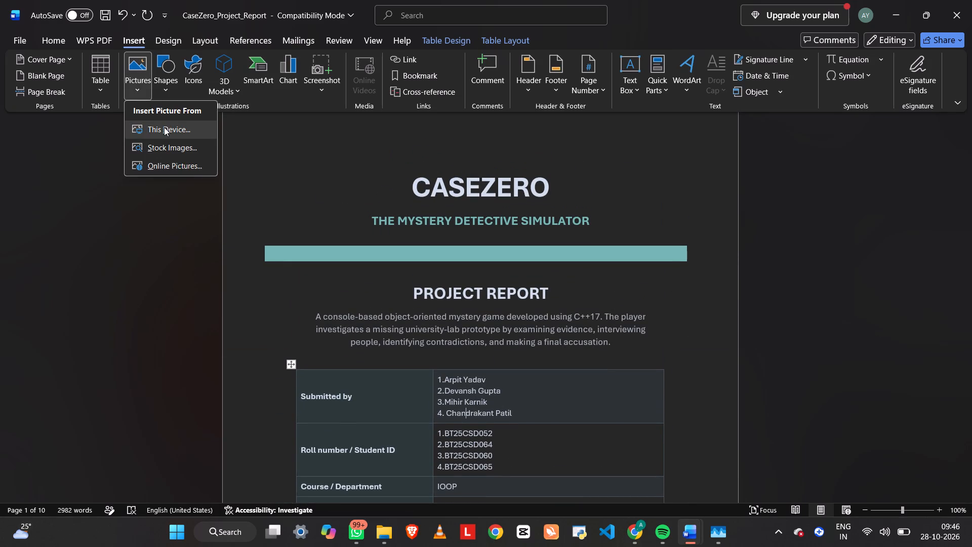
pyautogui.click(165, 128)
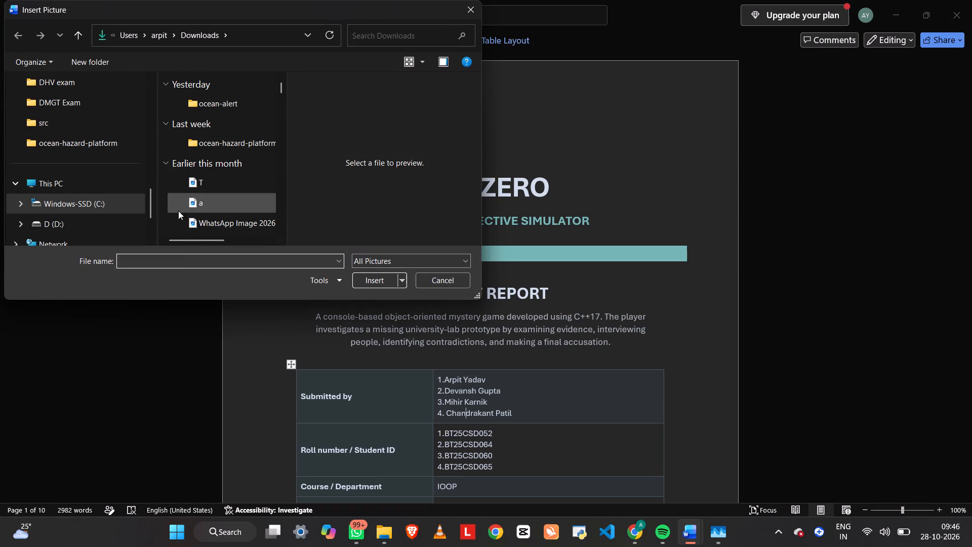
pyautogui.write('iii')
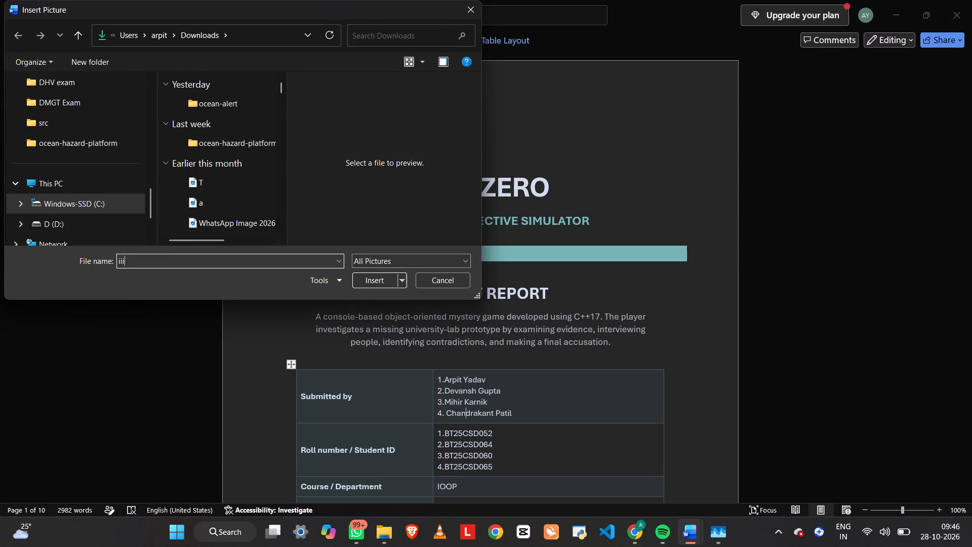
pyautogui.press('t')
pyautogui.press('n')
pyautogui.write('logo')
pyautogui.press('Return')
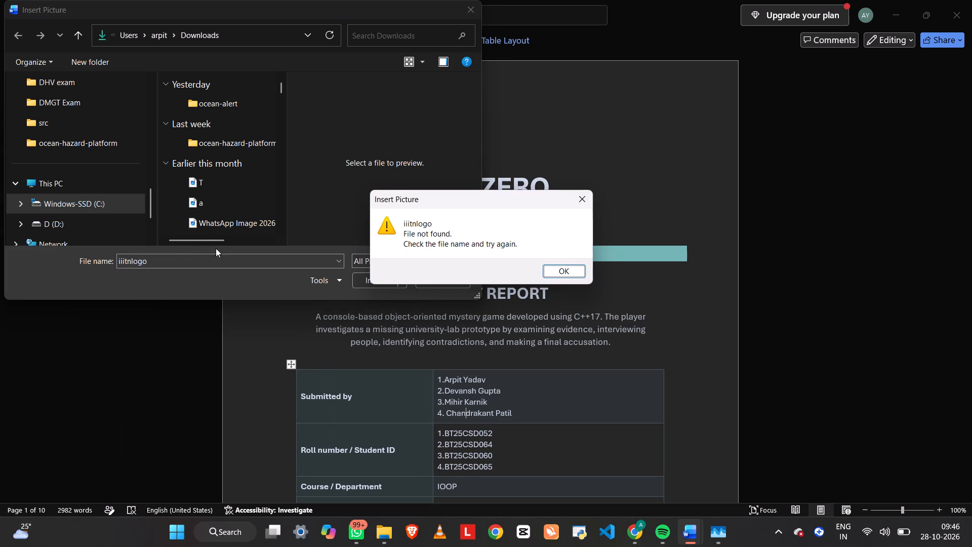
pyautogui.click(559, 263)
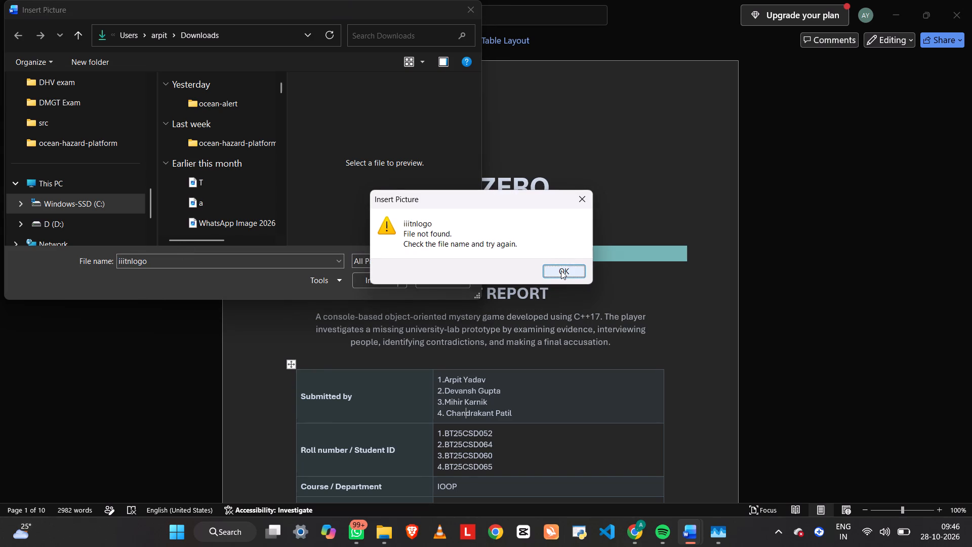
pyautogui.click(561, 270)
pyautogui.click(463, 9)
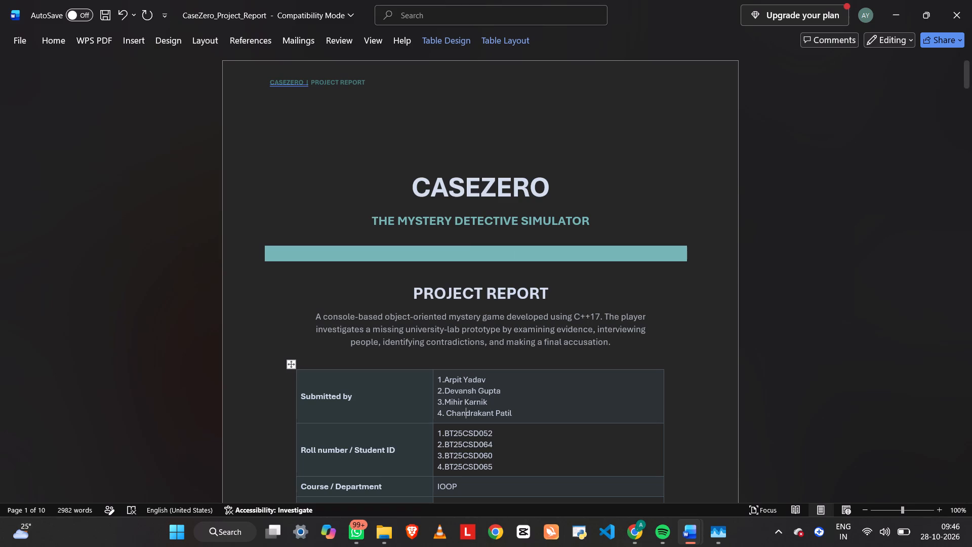
# Look through the report from the cover page to the Conclusion and References, and return to the cover page.
pyautogui.scroll(-2, 508, 173)
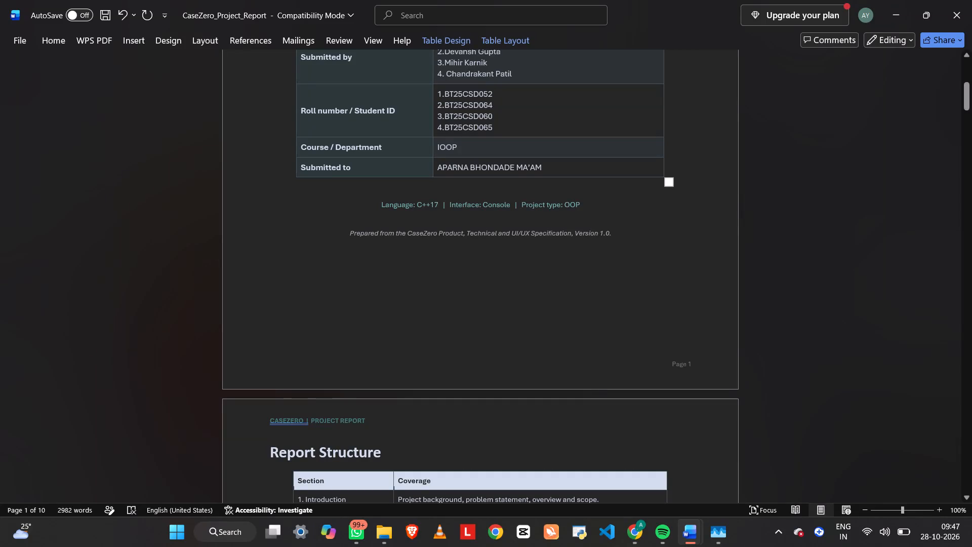
pyautogui.scroll(-2, 486, 273)
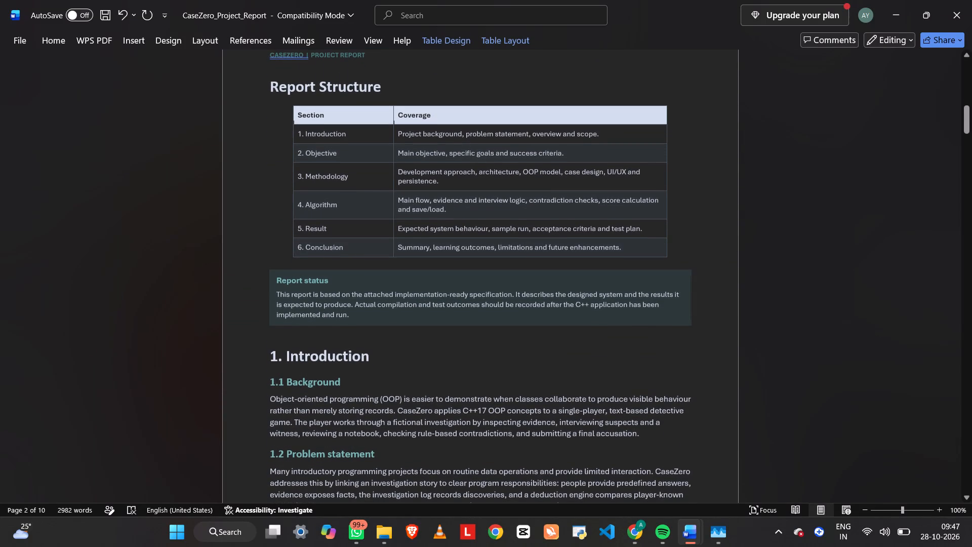
pyautogui.scroll(-1, 486, 273)
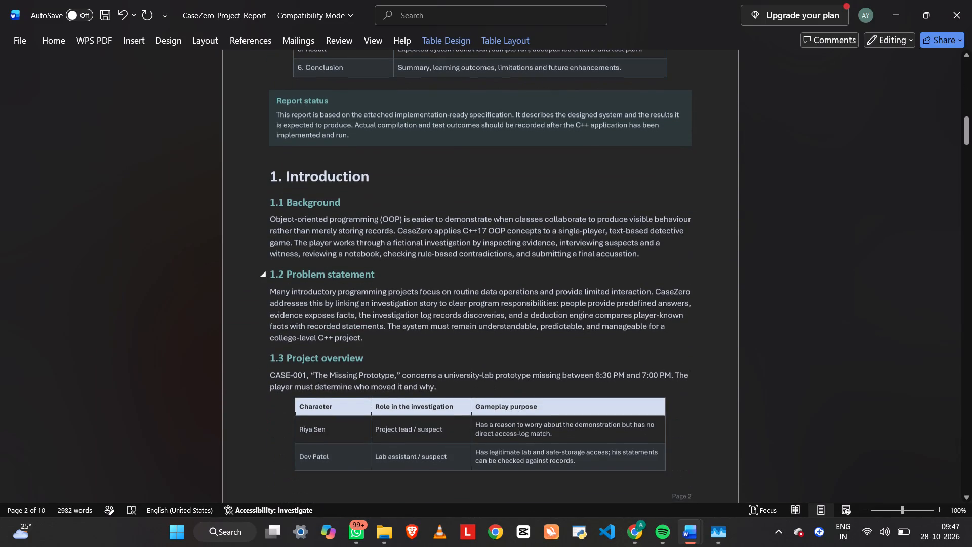
pyautogui.scroll(-16, 486, 273)
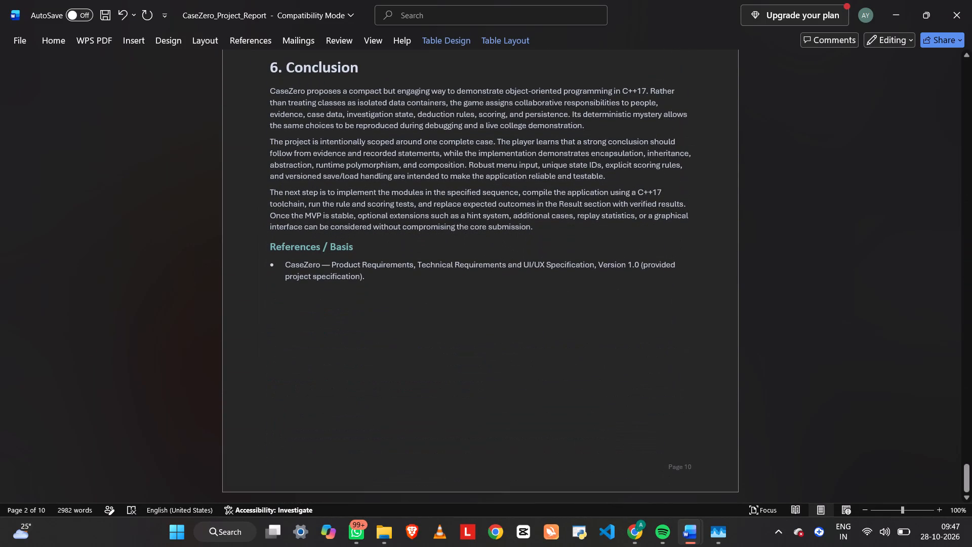
pyautogui.scroll(16, 486, 273)
pyautogui.scroll(14, 486, 273)
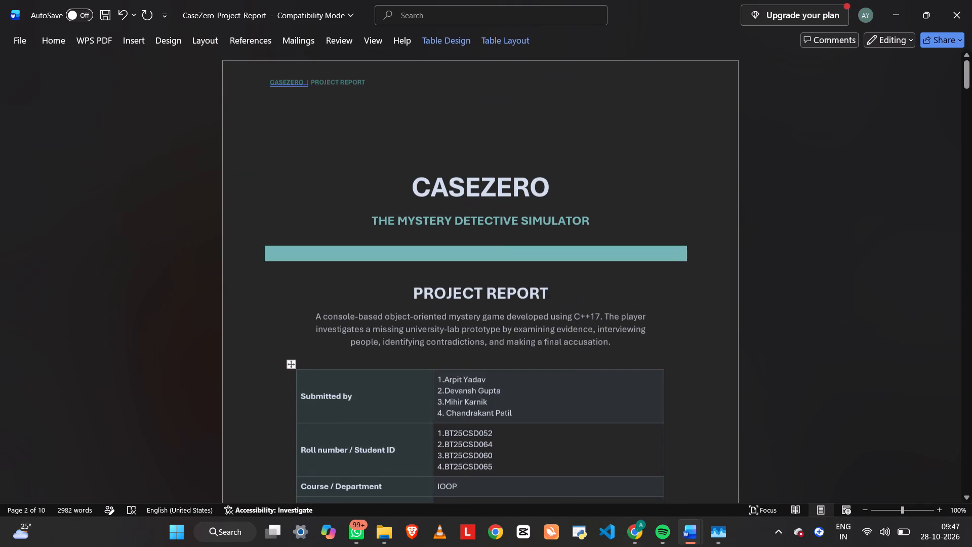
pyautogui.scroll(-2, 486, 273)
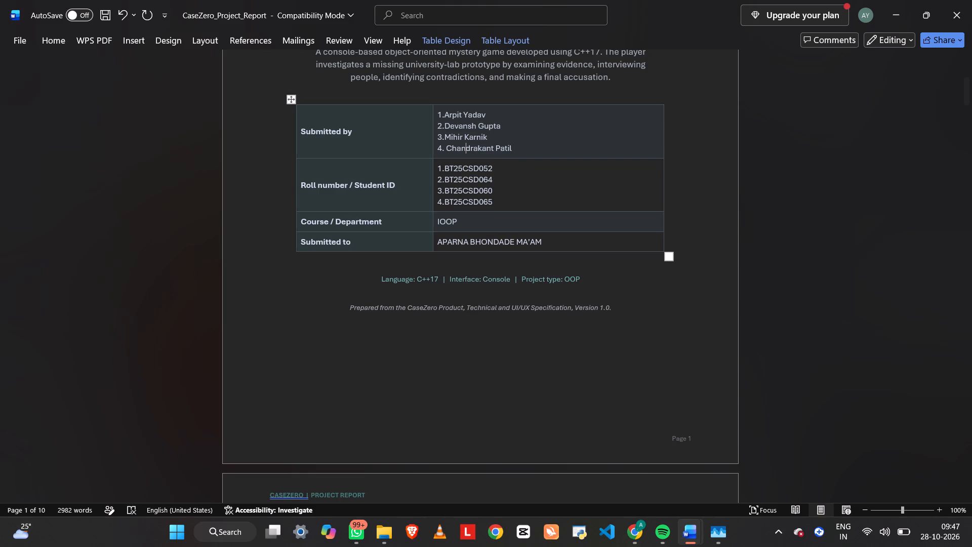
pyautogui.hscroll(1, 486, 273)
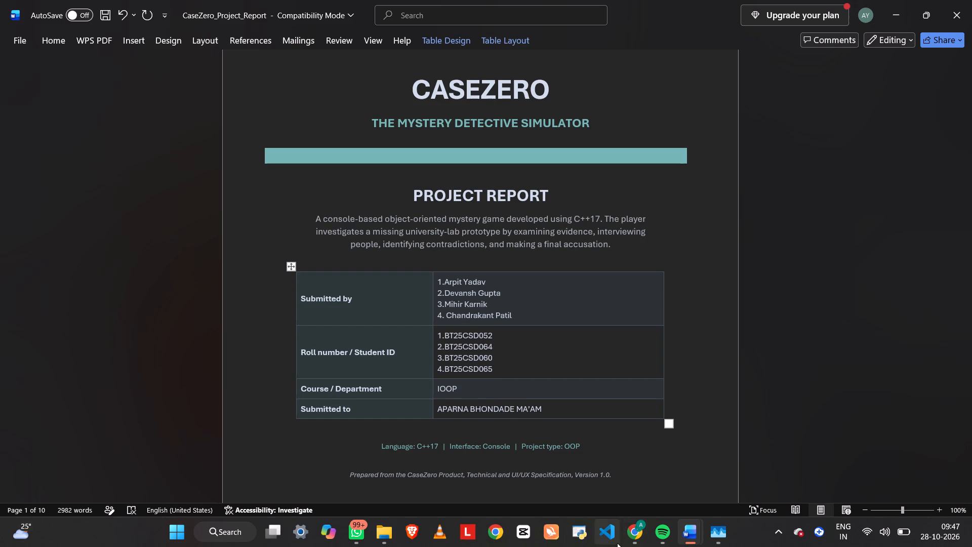
# Switch to Chrome and search Google for "iiitn logo" in a new tab.
pyautogui.click(640, 536)
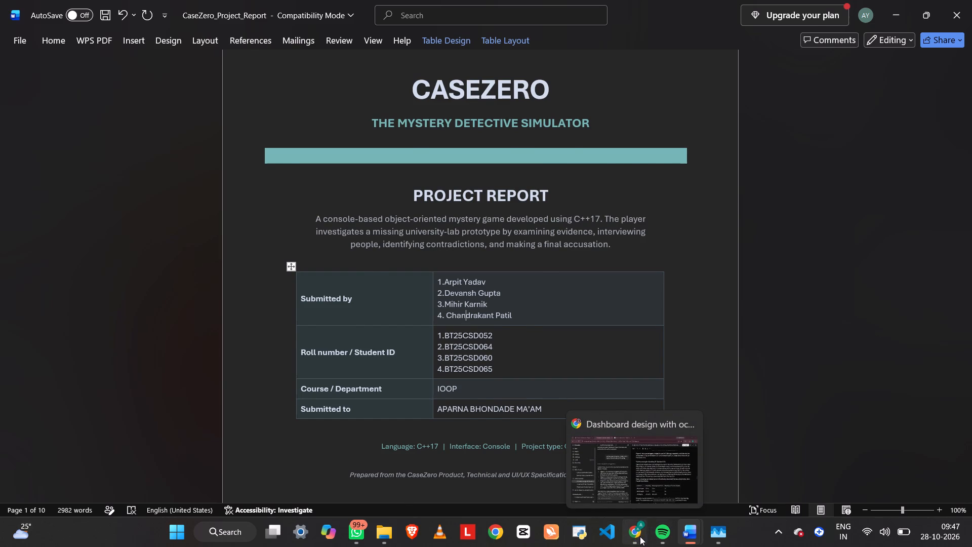
pyautogui.click(480, 17)
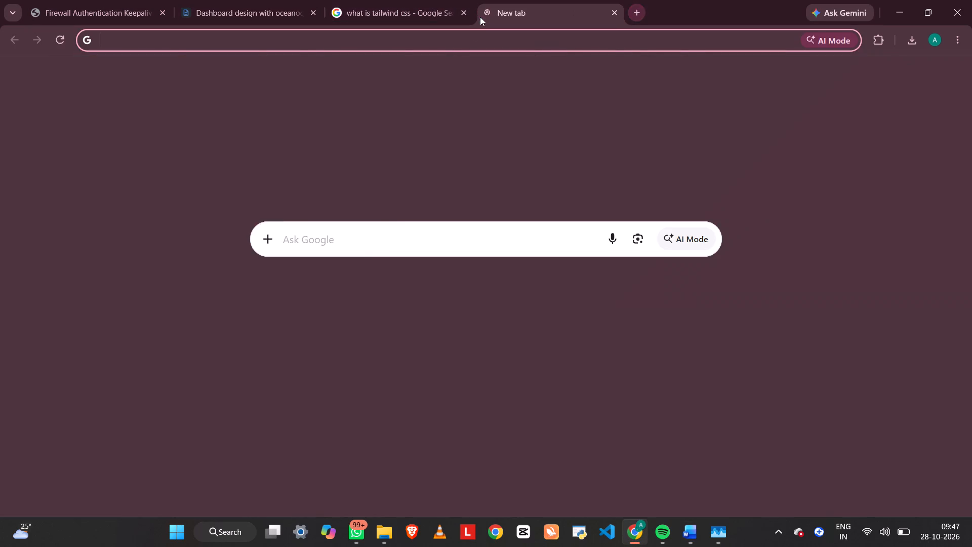
pyautogui.click(443, 250)
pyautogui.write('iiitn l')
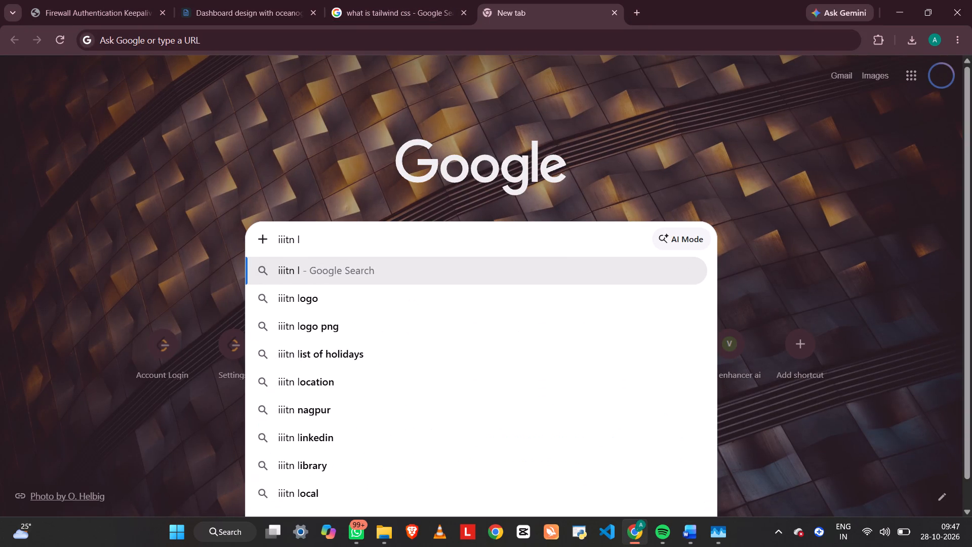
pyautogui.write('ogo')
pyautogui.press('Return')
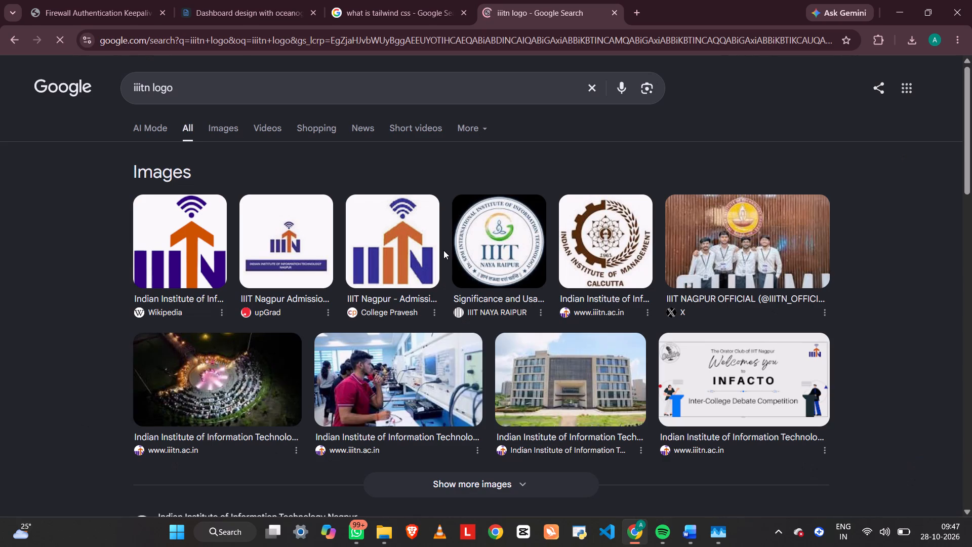
# Save the Wikipedia logo image from the search results as iiitnlogo in the Downloads folder.
pyautogui.click(189, 243)
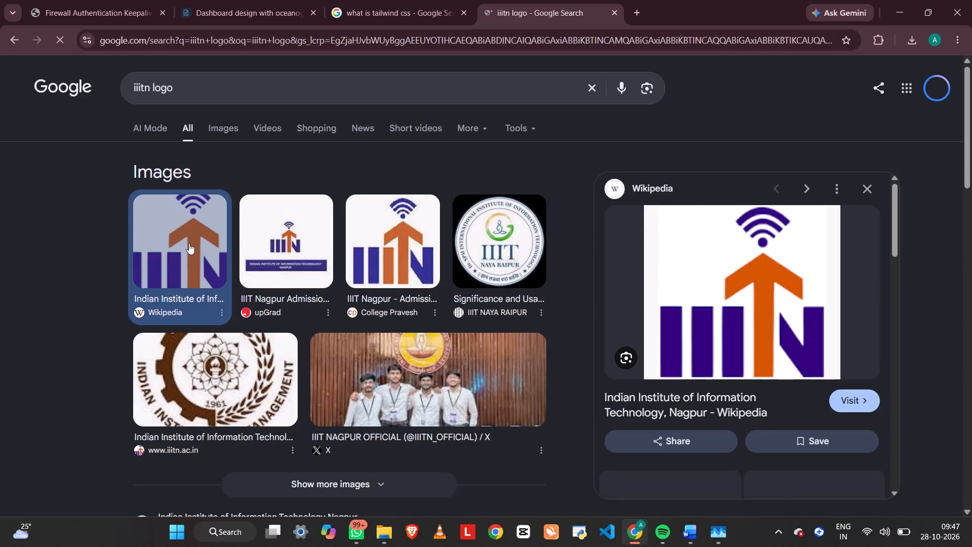
pyautogui.rightClick(678, 292)
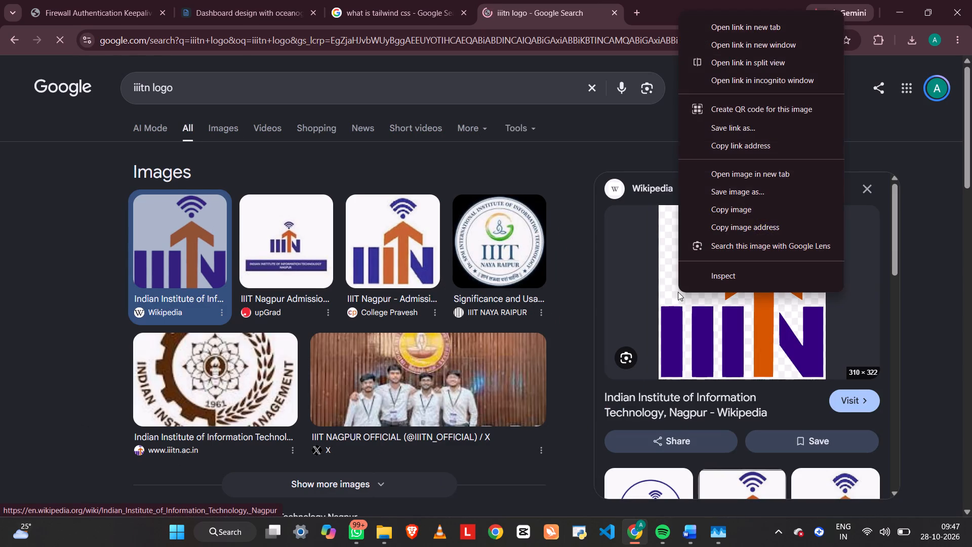
pyautogui.click(729, 197)
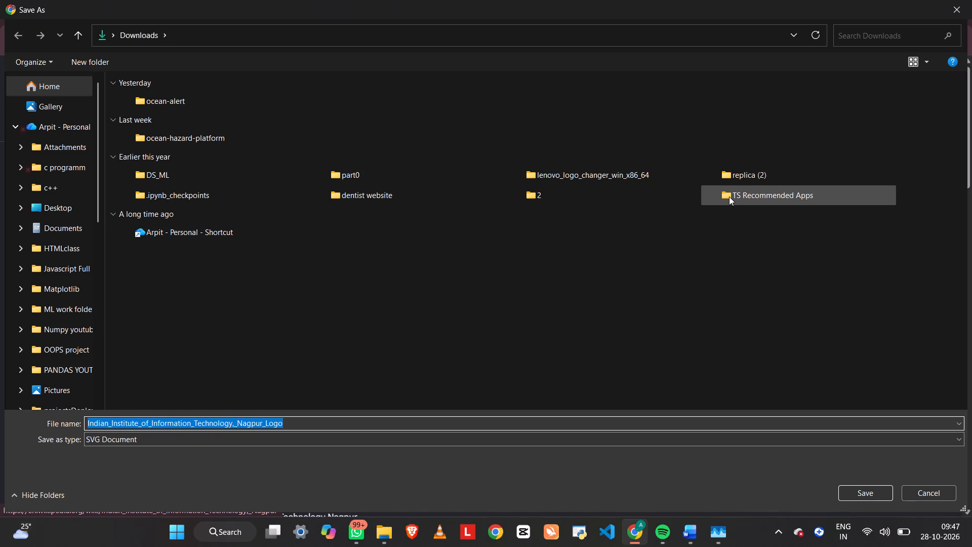
pyautogui.press('BackSpace')
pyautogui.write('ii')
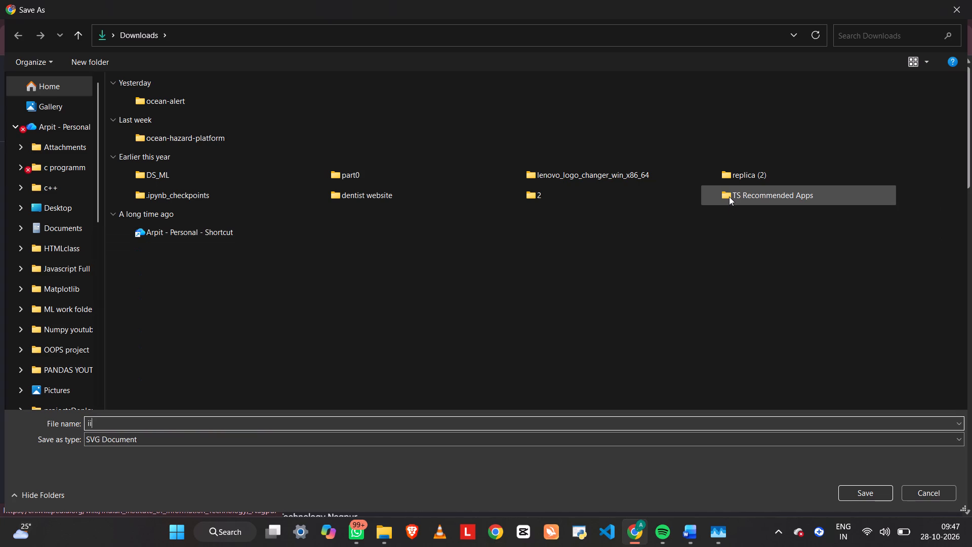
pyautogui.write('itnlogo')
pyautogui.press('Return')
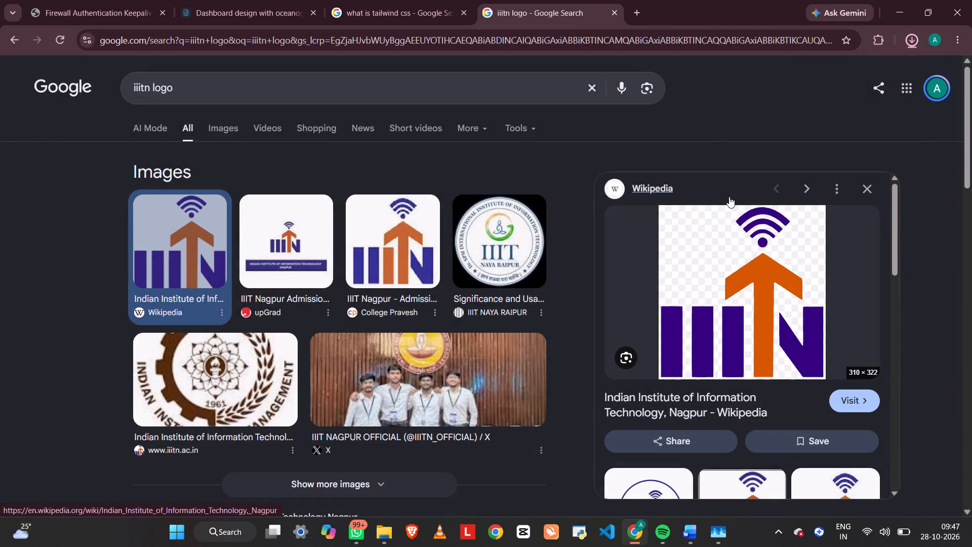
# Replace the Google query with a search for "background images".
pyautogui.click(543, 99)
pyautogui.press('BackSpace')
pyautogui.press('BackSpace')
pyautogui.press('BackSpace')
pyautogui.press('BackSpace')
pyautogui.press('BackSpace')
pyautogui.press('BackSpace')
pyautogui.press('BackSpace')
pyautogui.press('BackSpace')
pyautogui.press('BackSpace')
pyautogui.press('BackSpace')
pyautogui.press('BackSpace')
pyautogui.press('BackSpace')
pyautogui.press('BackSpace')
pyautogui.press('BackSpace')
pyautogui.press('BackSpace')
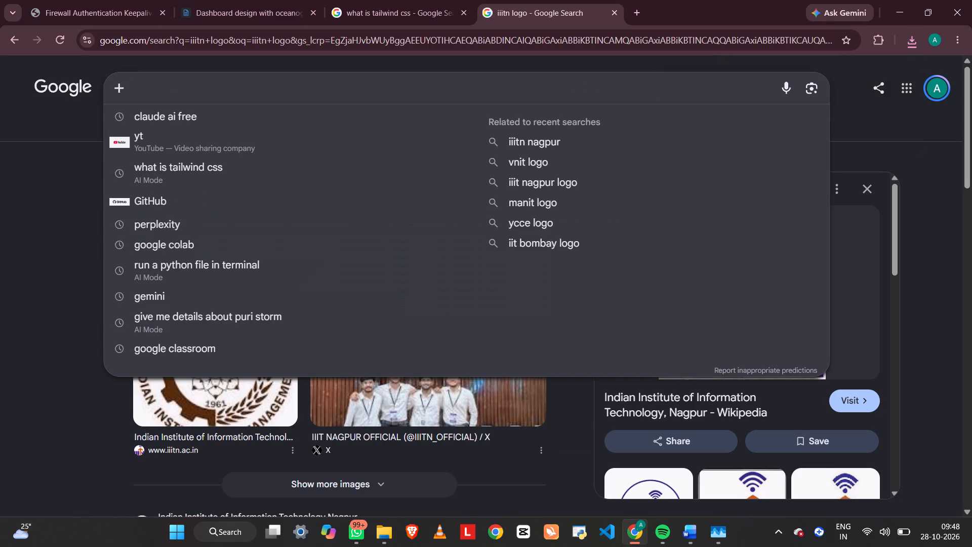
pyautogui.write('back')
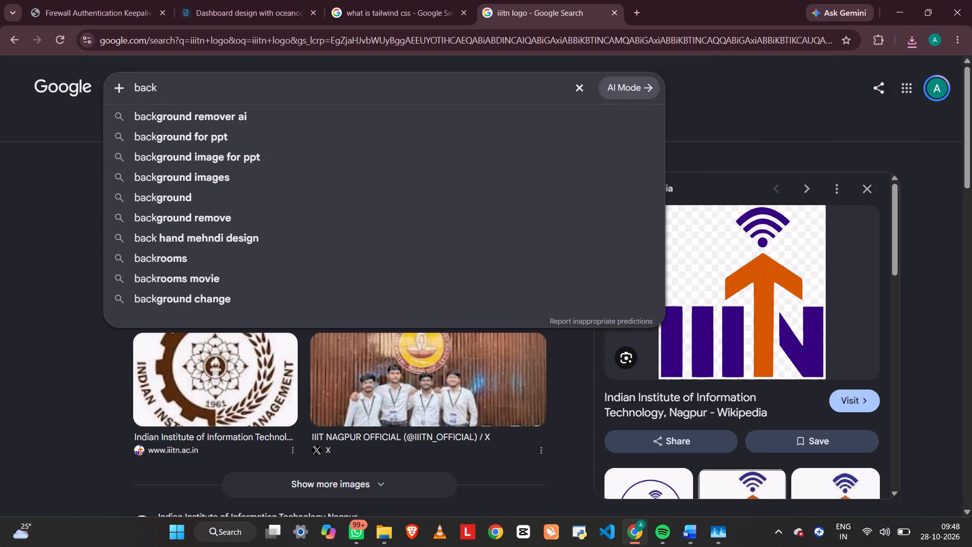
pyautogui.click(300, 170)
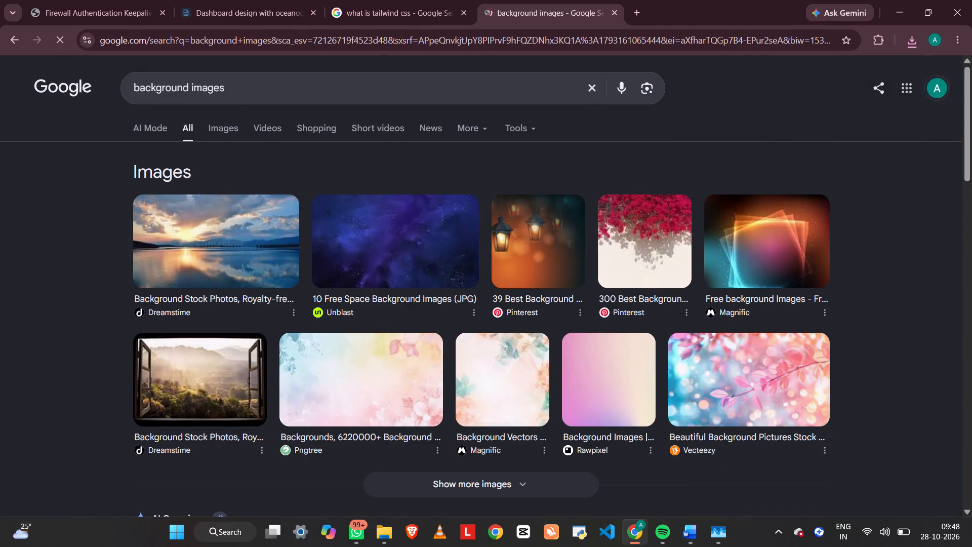
# Change the Google search to "background remover" and open the remove.bg site from the results.
pyautogui.click(241, 98)
pyautogui.press('BackSpace')
pyautogui.press('BackSpace')
pyautogui.press('BackSpace')
pyautogui.press('BackSpace')
pyautogui.press('BackSpace')
pyautogui.press('BackSpace')
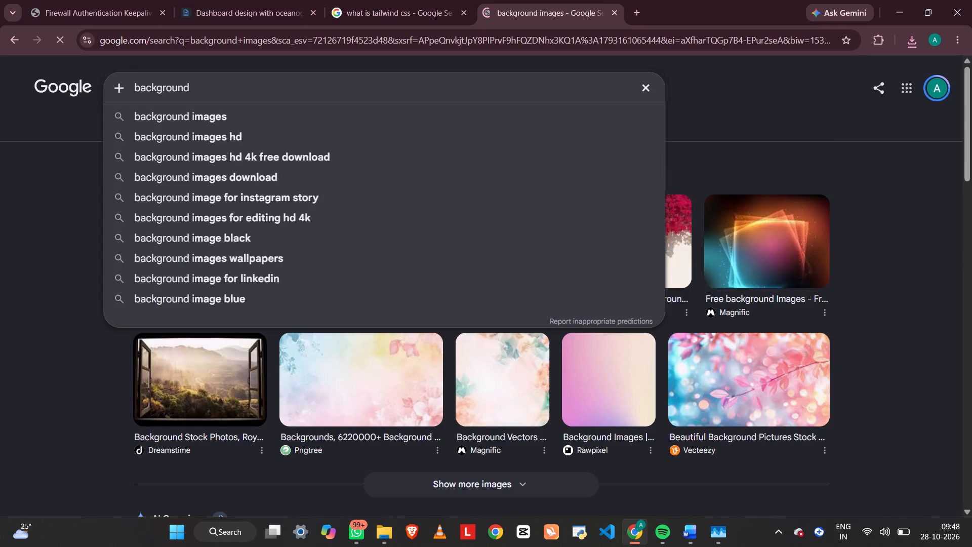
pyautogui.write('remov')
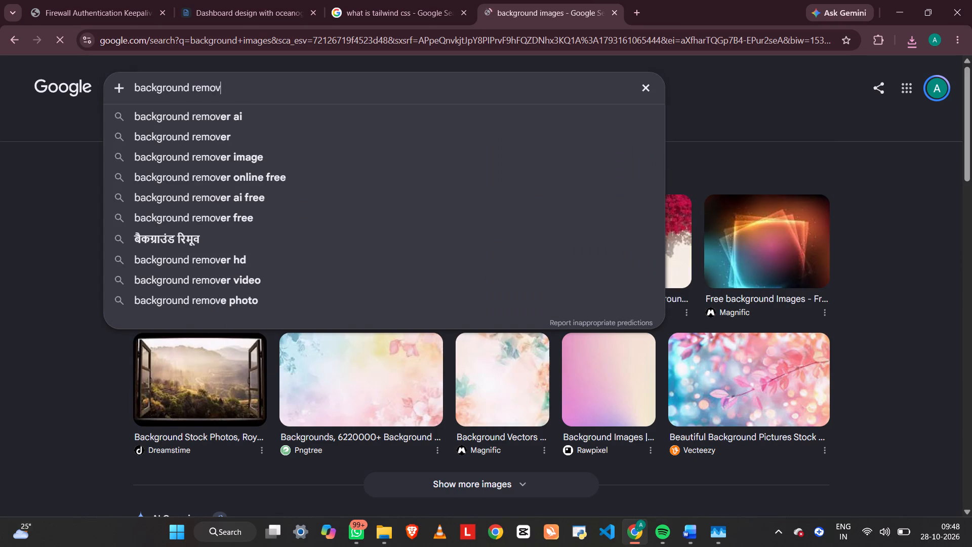
pyautogui.click(202, 138)
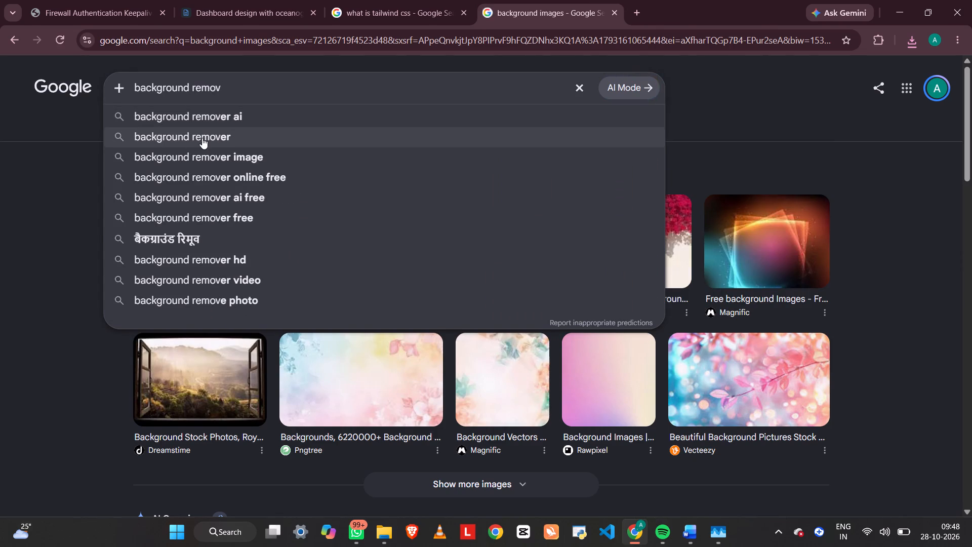
pyautogui.click(206, 195)
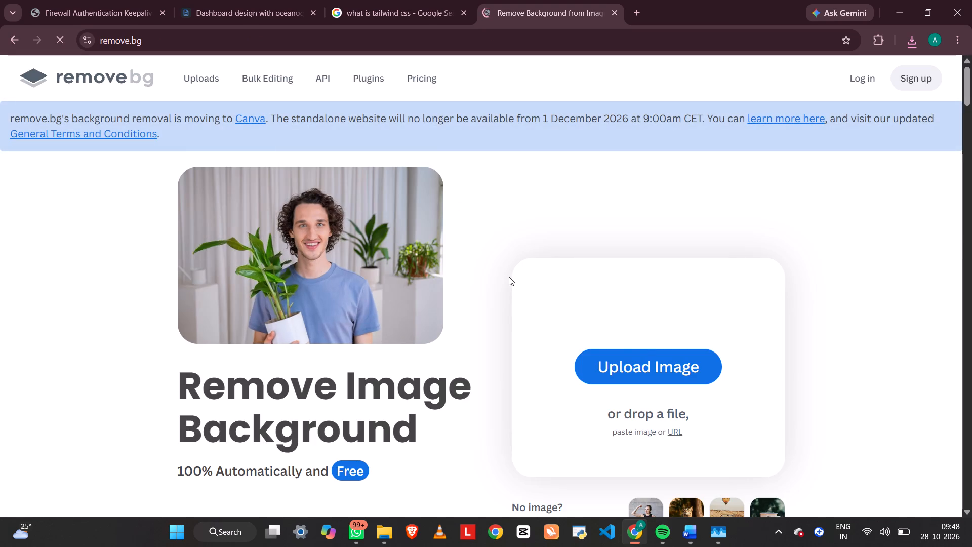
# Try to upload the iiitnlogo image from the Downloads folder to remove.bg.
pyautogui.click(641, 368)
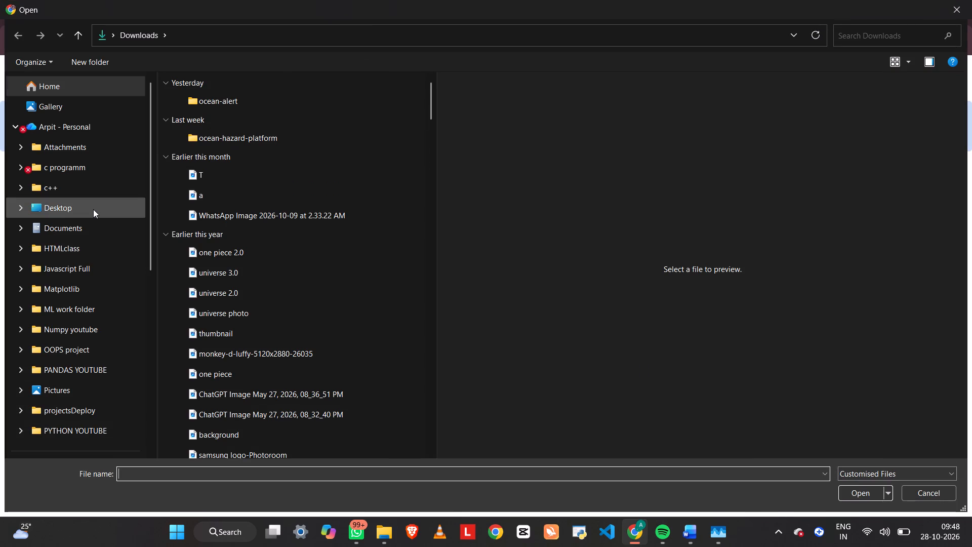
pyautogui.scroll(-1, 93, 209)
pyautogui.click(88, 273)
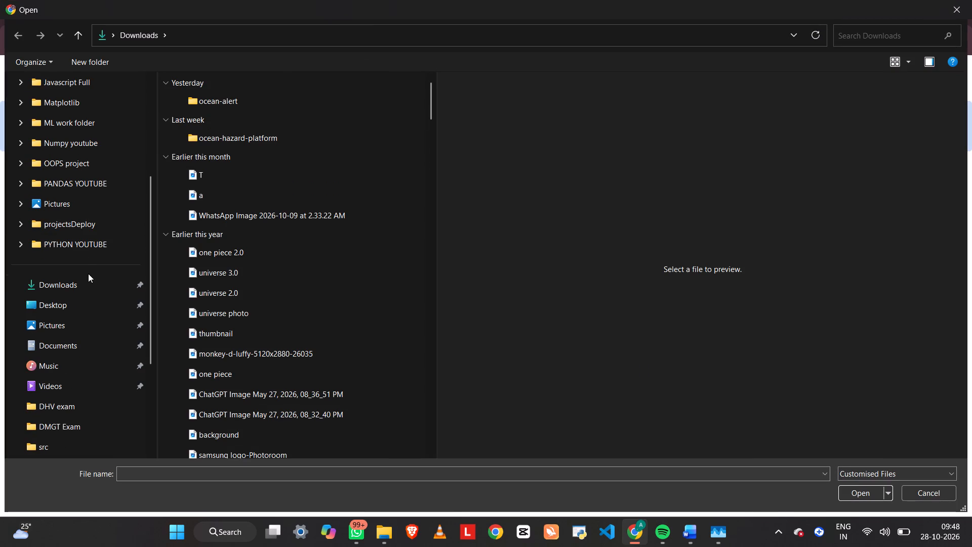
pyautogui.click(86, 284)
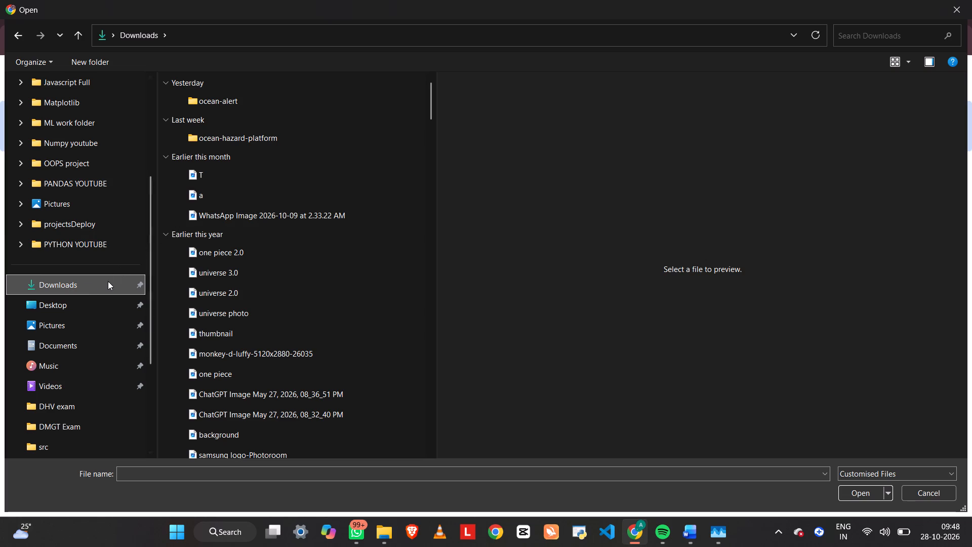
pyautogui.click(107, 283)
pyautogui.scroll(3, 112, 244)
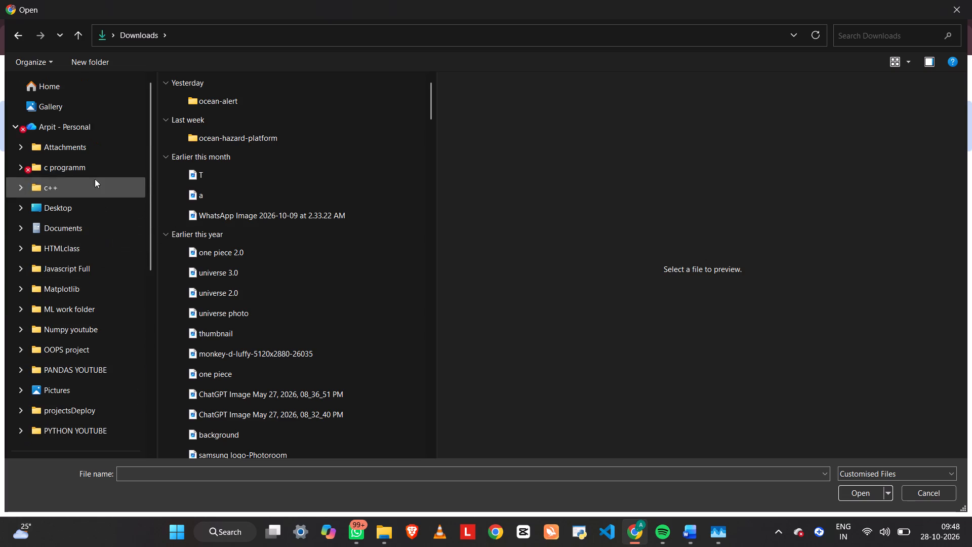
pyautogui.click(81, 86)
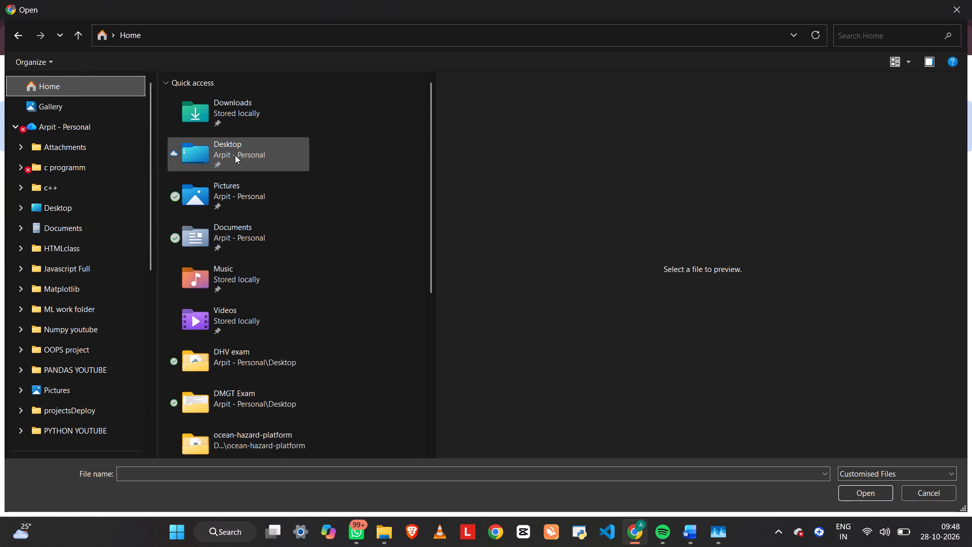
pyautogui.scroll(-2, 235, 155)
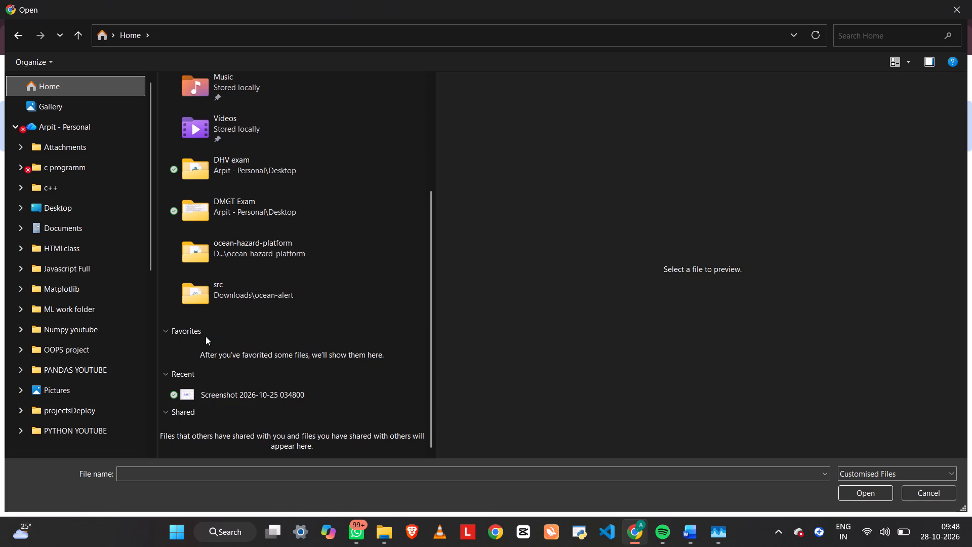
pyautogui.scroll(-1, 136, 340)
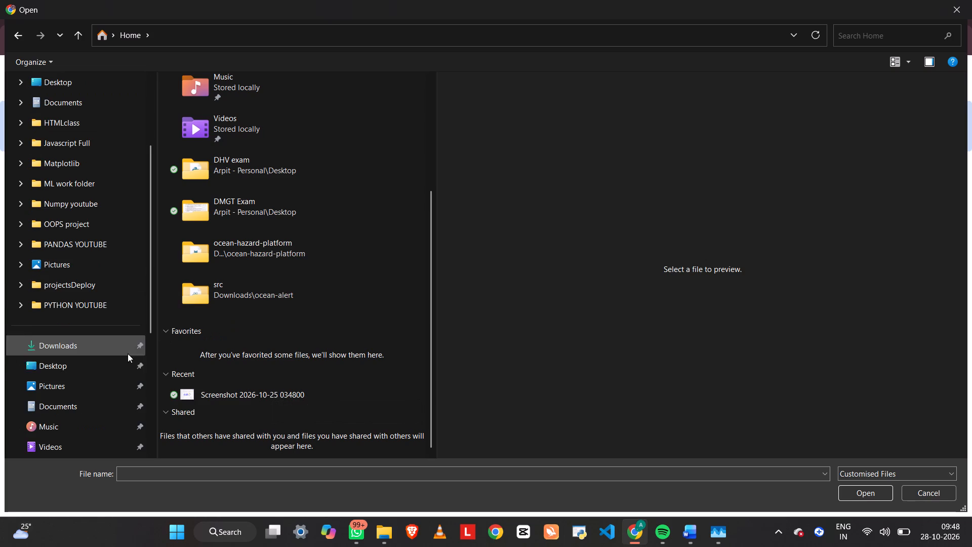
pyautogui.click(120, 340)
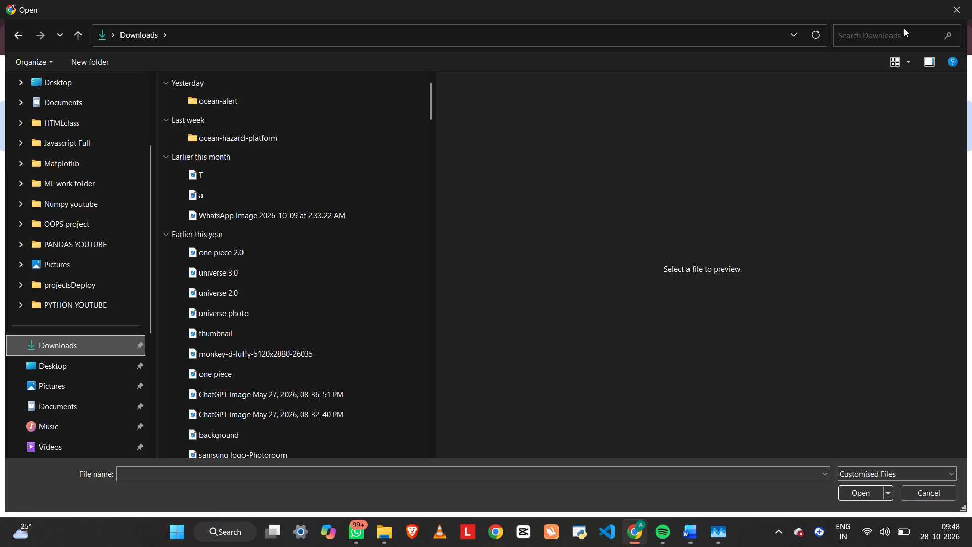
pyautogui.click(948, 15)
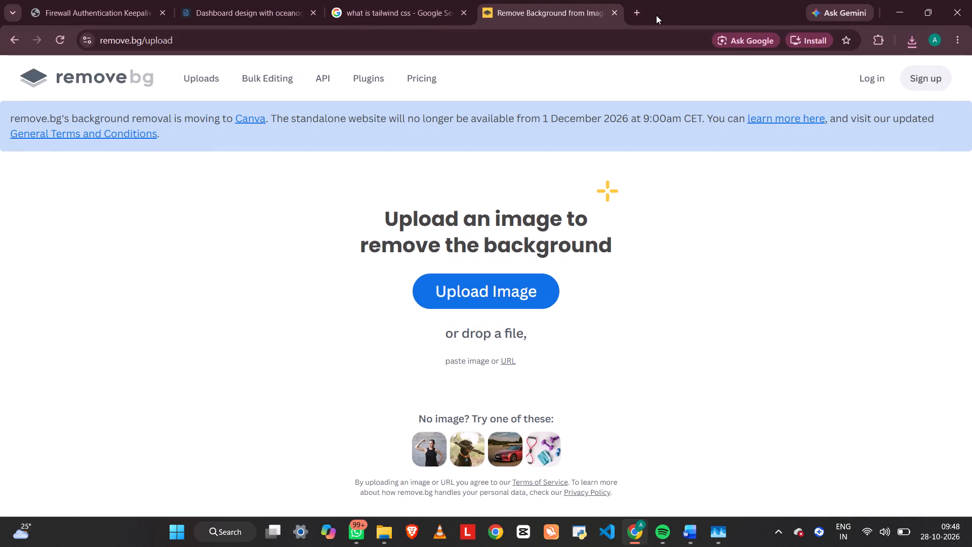
# Search for "iiitn logo" in a new tab, start saving the Wikipedia logo image to Downloads, and clear its suggested file name.
pyautogui.click(643, 9)
pyautogui.click(406, 245)
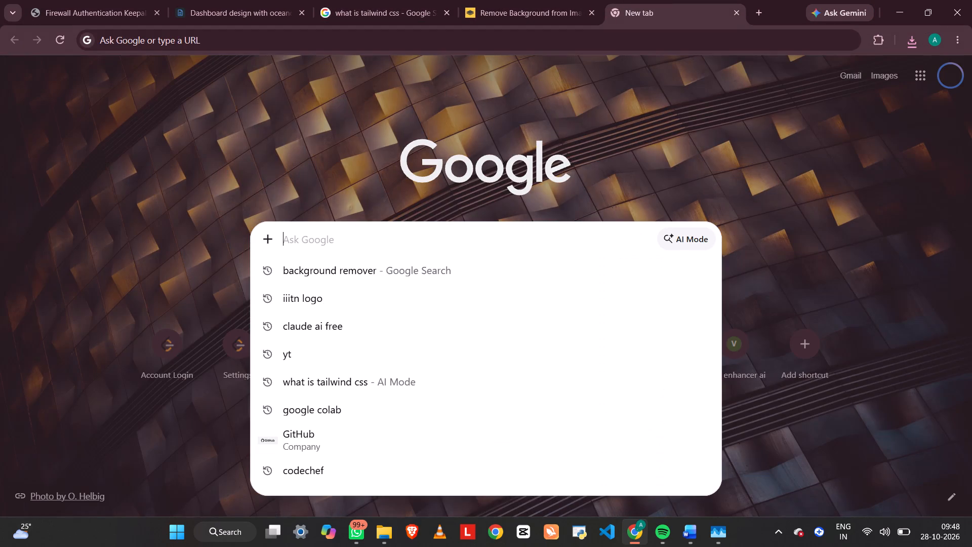
pyautogui.click(353, 302)
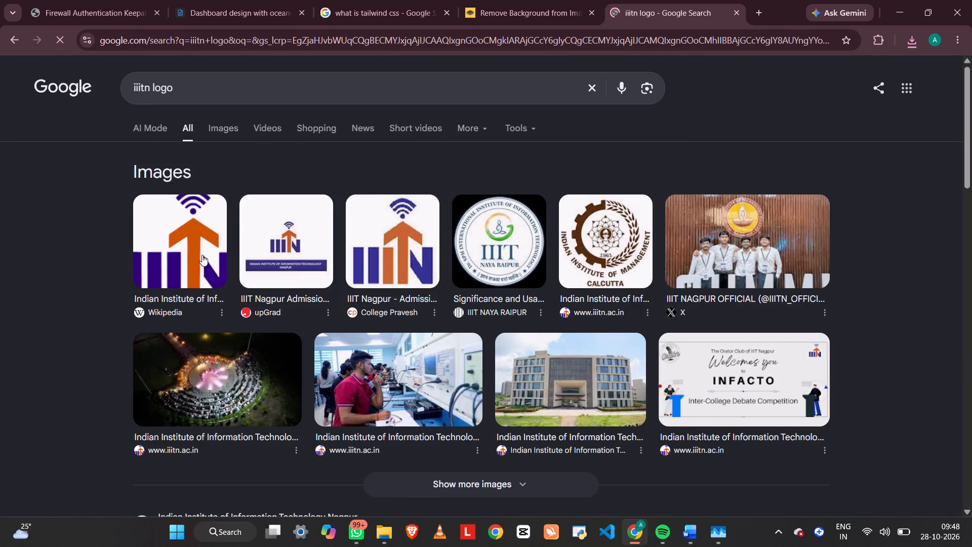
pyautogui.click(202, 255)
pyautogui.rightClick(692, 286)
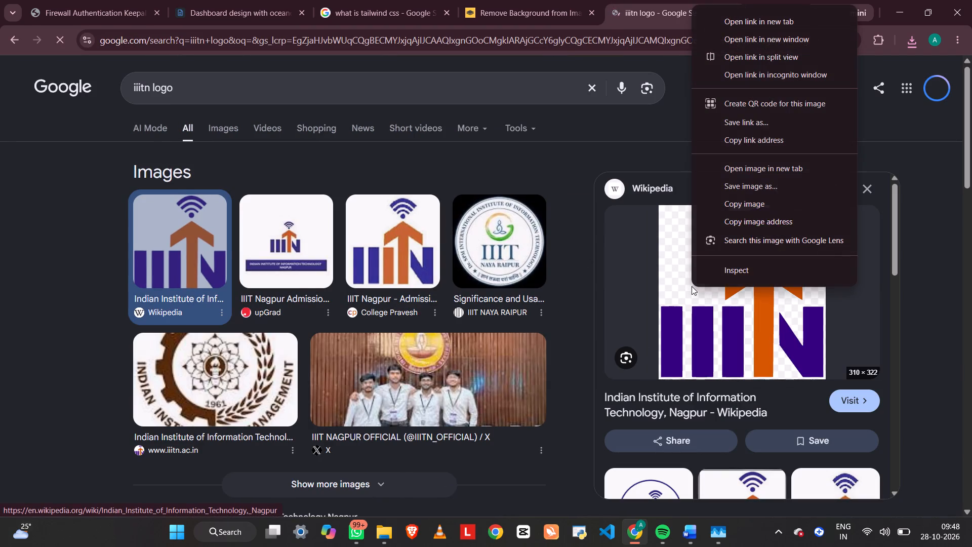
pyautogui.click(753, 187)
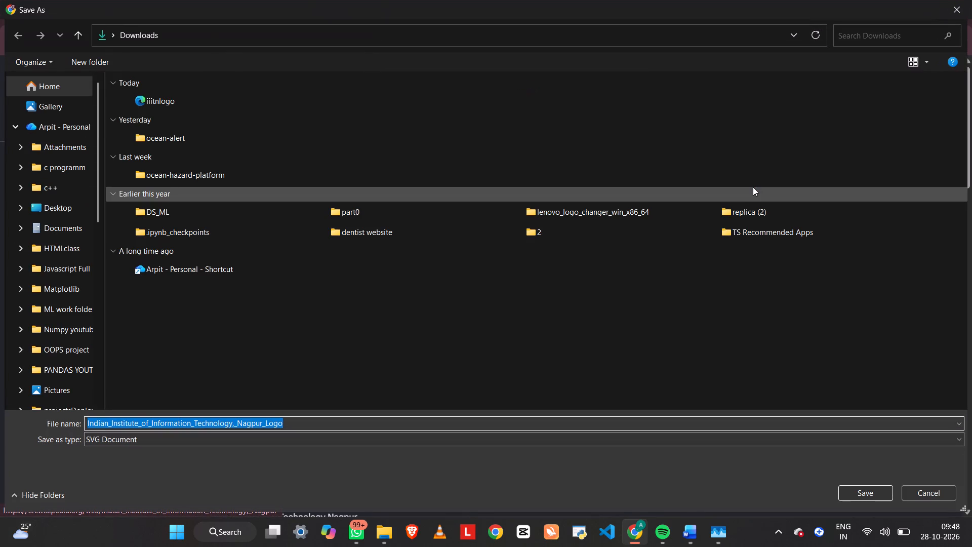
pyautogui.press('BackSpace')
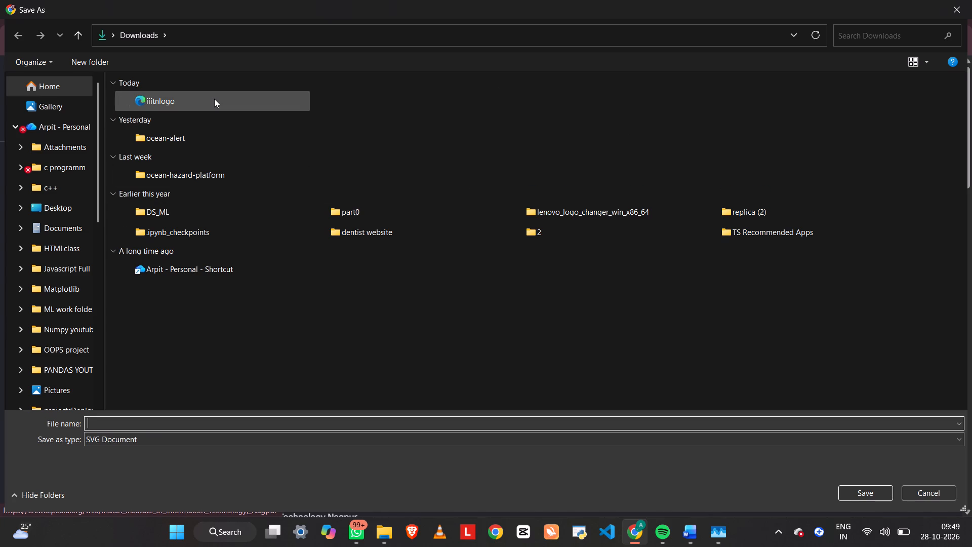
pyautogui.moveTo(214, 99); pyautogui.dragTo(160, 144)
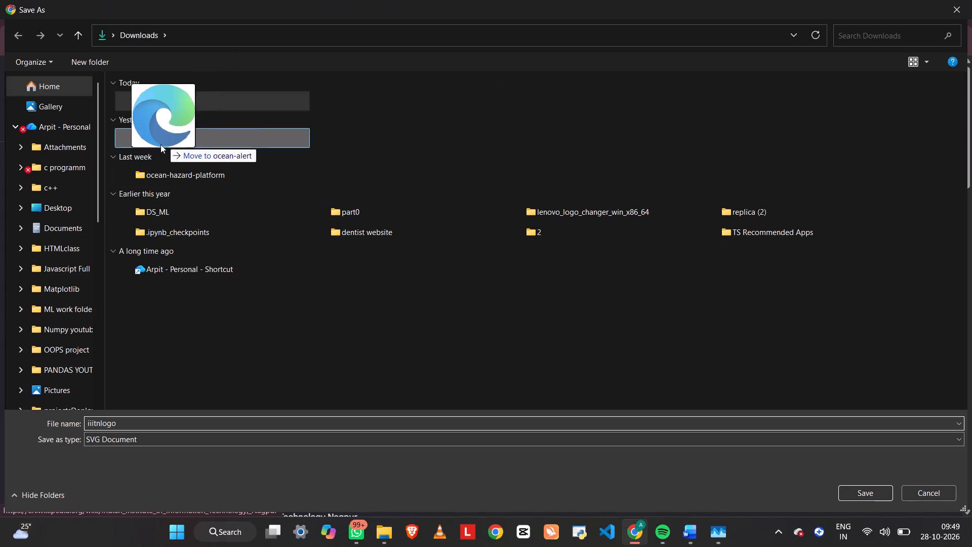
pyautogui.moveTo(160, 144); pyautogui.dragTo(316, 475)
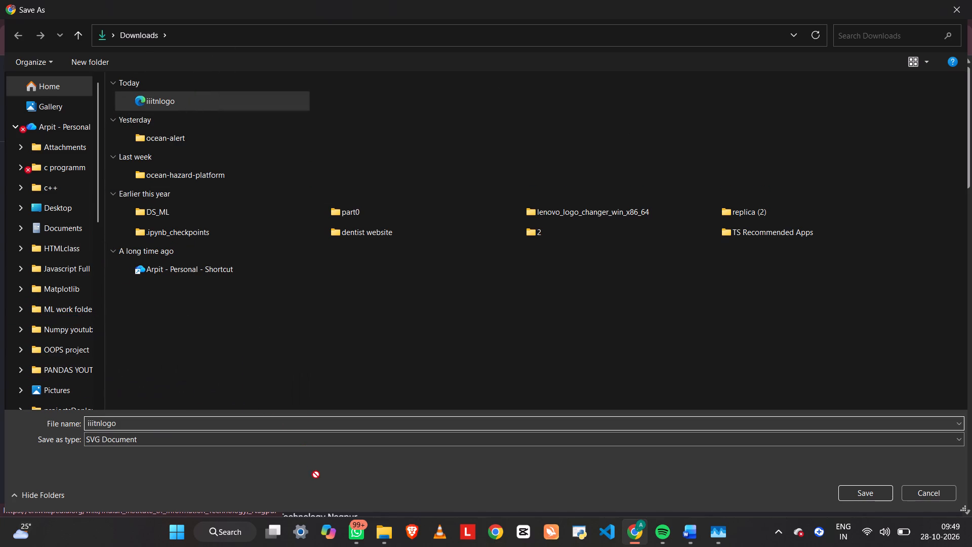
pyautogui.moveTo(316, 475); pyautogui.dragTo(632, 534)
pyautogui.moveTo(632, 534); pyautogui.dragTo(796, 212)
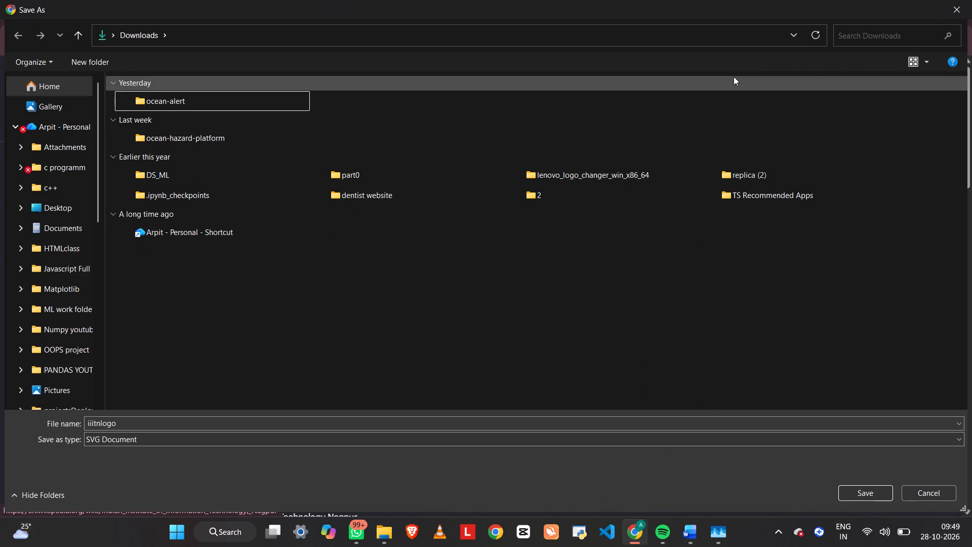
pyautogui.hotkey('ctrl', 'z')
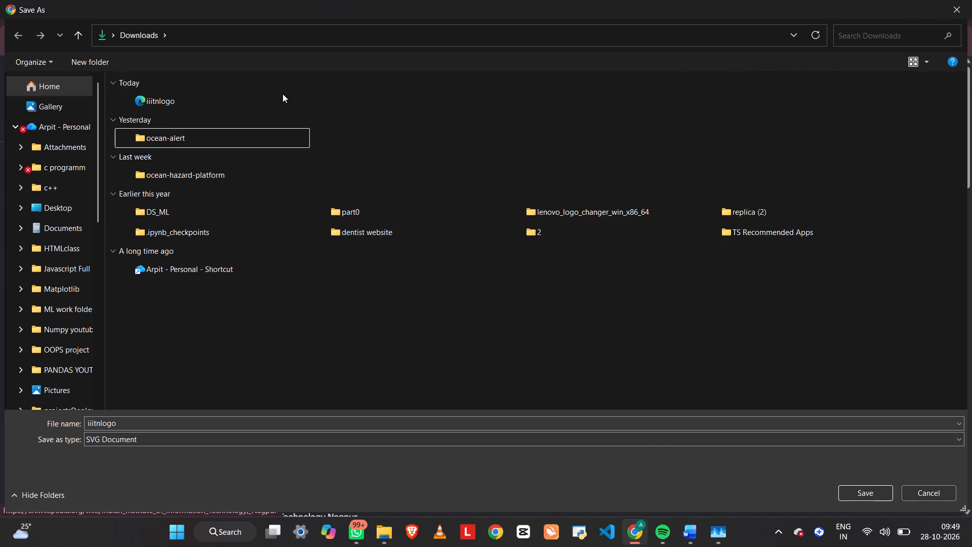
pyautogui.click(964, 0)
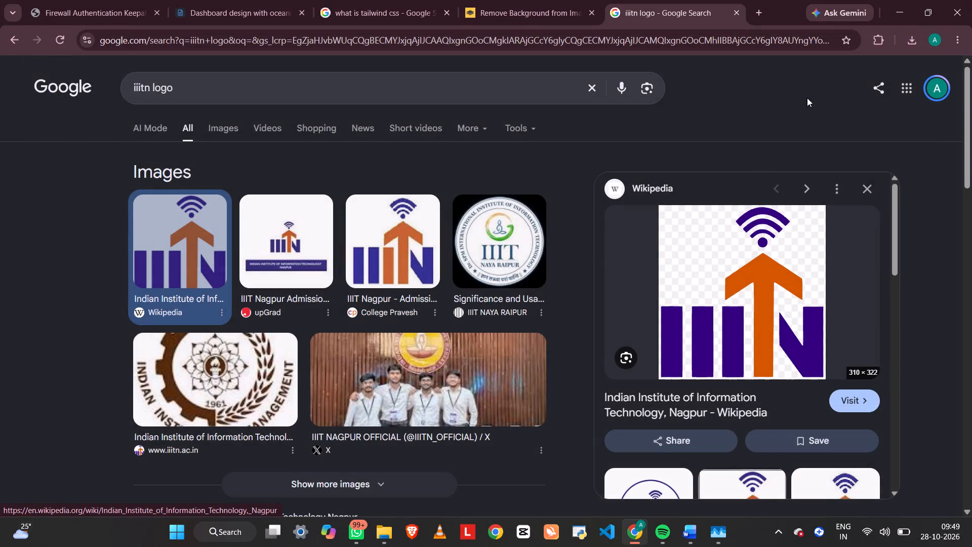
# Save the Wikipedia IIITN logo image to Downloads as an SVG document under its suggested file name.
pyautogui.rightClick(717, 277)
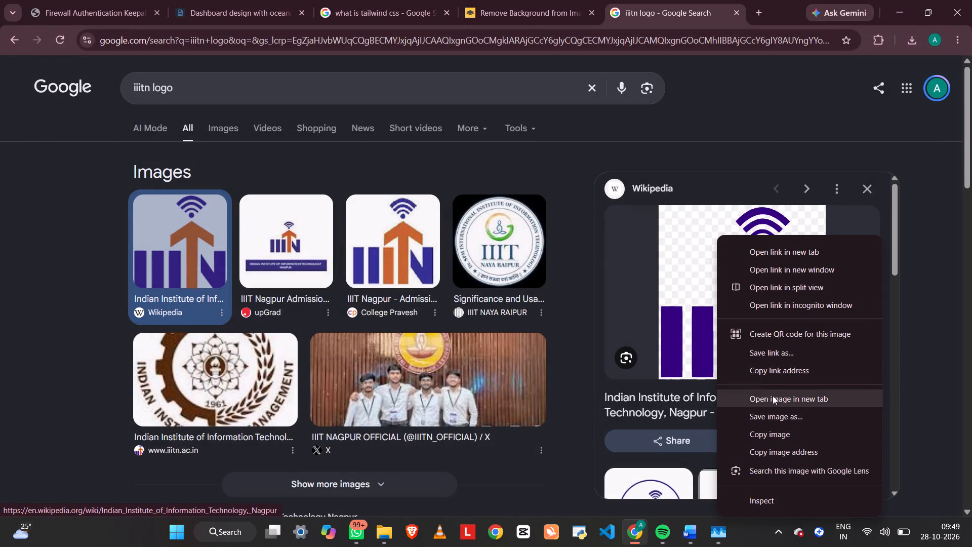
pyautogui.click(773, 412)
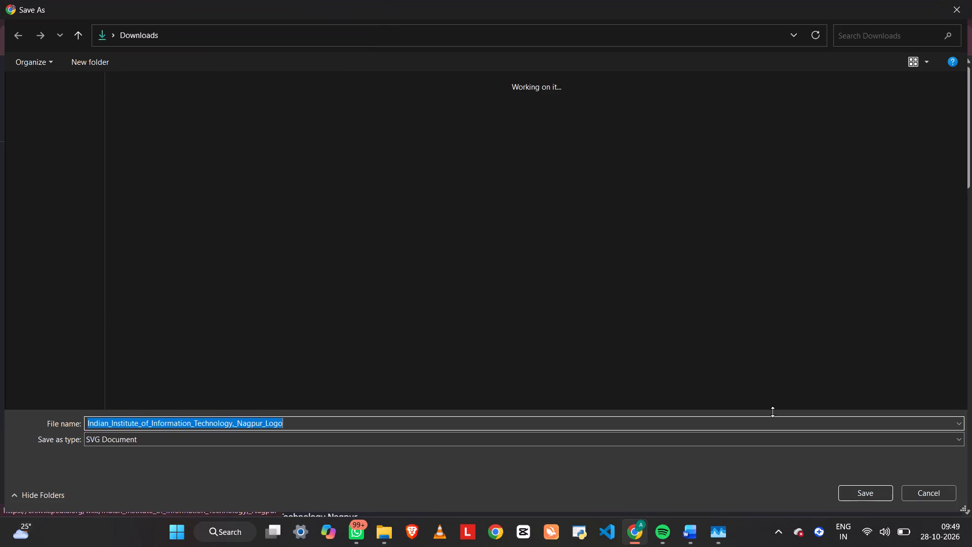
pyautogui.scroll(-2, 95, 325)
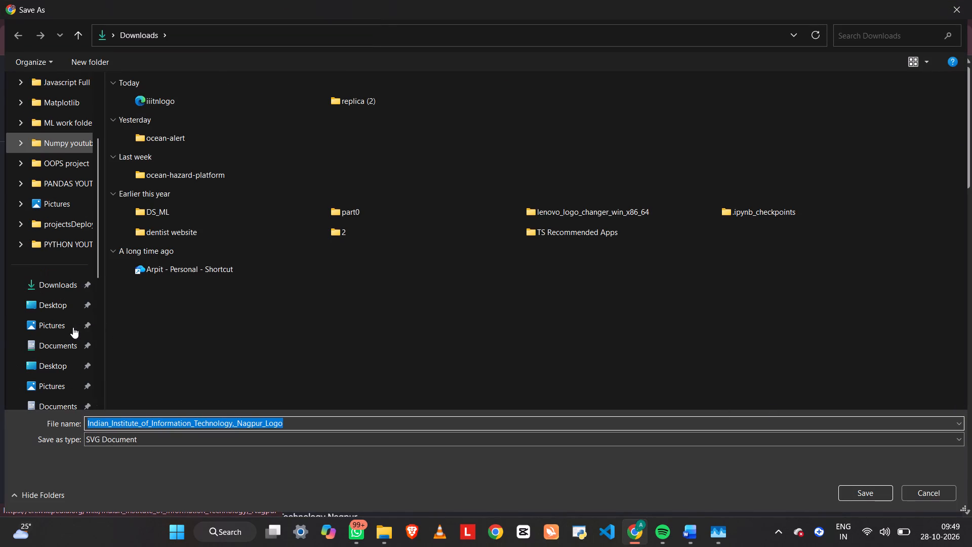
pyautogui.click(67, 287)
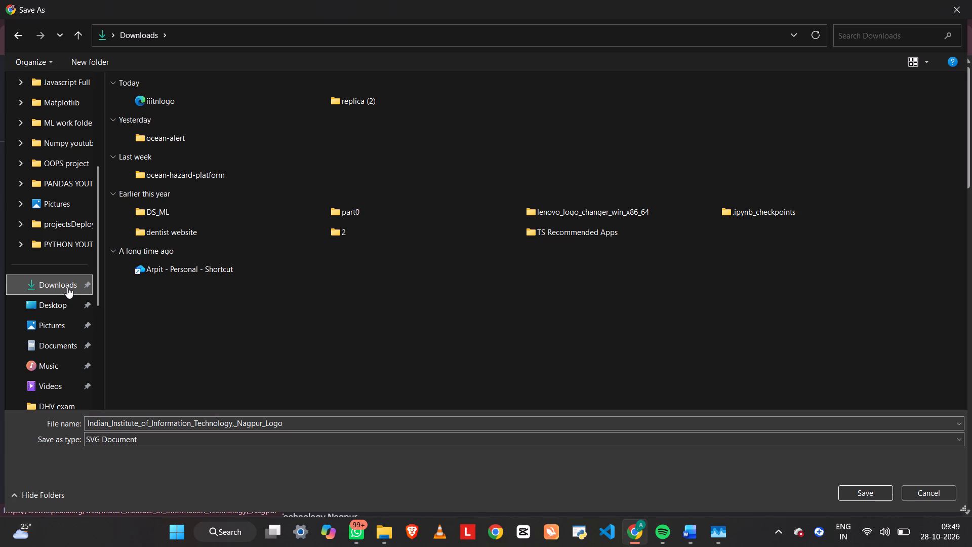
pyautogui.click(67, 287)
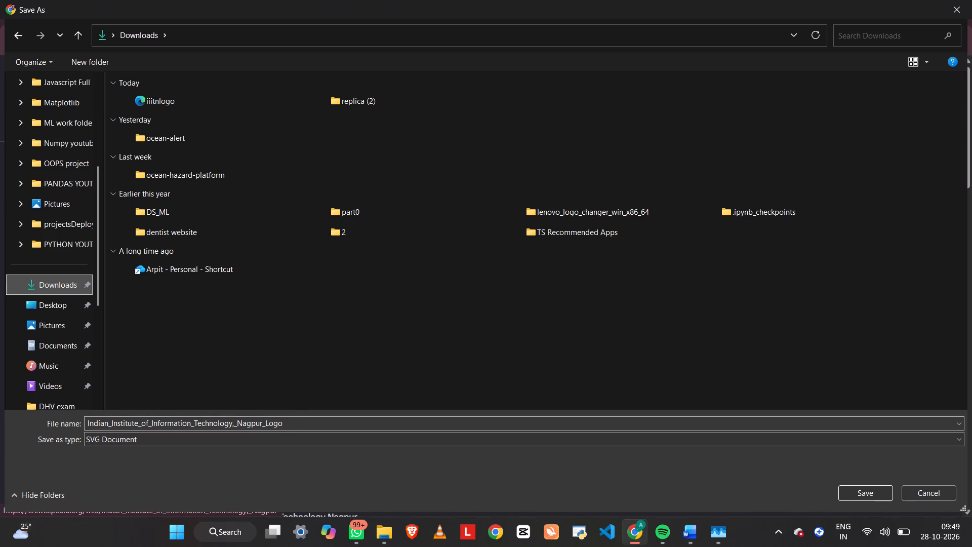
pyautogui.click(294, 418)
pyautogui.press('Return')
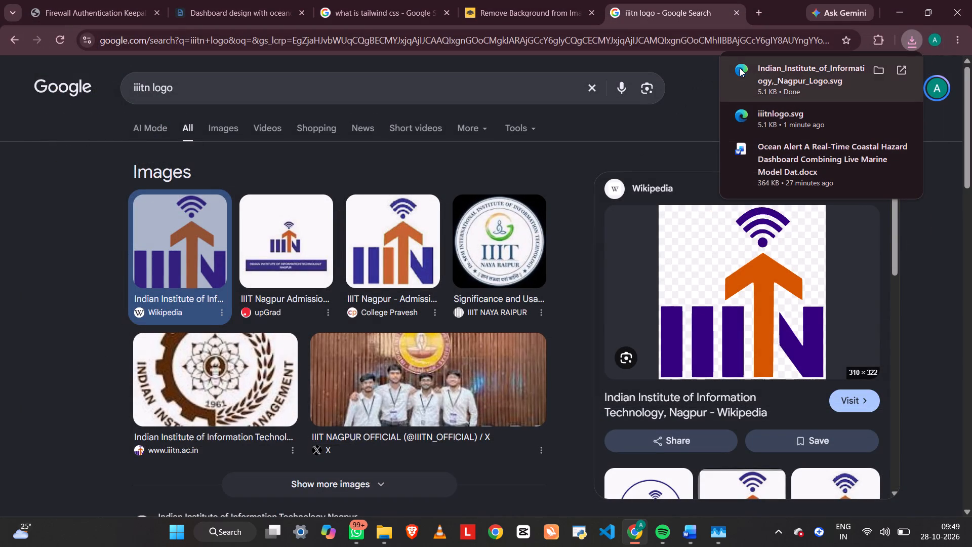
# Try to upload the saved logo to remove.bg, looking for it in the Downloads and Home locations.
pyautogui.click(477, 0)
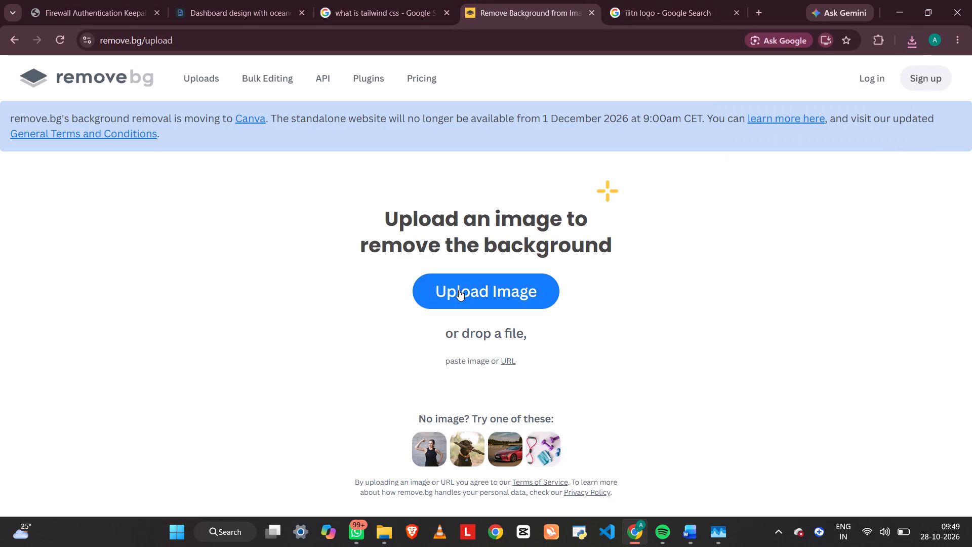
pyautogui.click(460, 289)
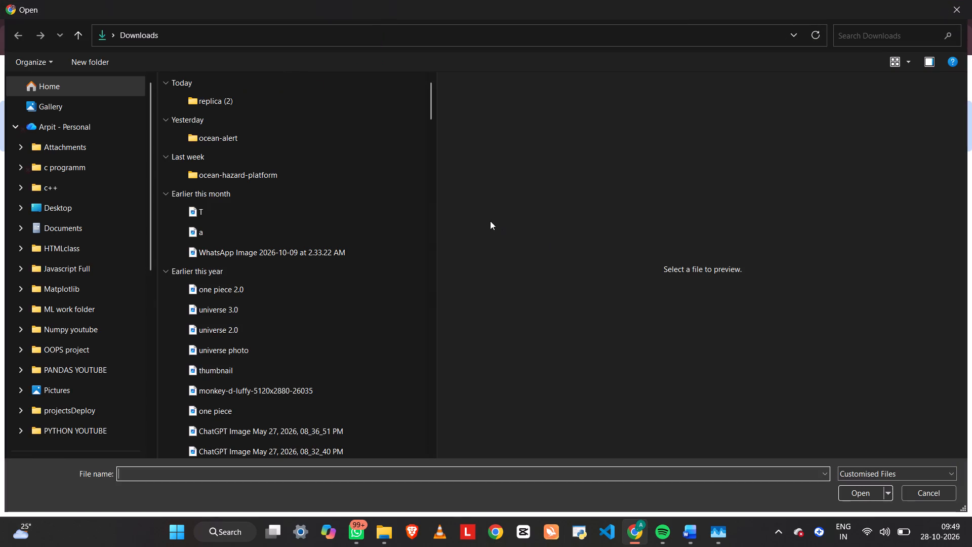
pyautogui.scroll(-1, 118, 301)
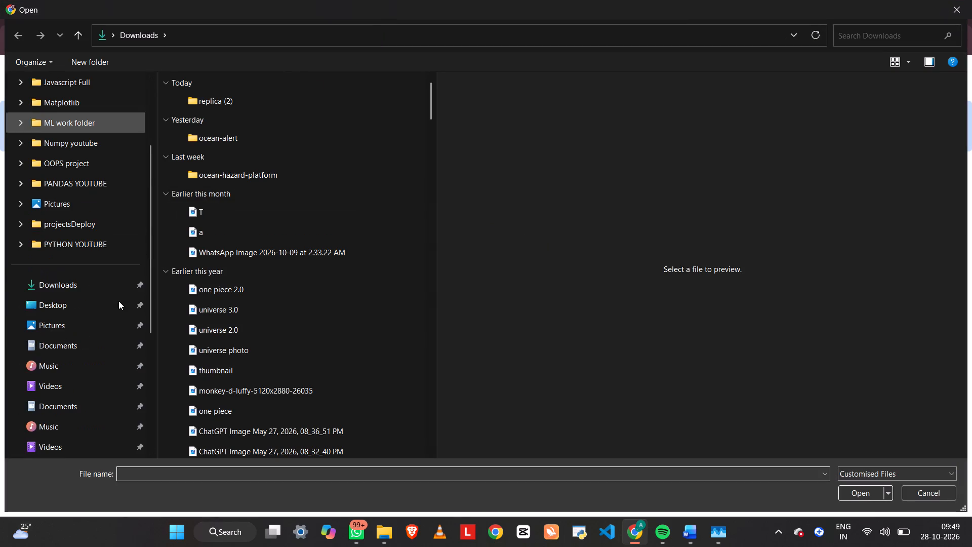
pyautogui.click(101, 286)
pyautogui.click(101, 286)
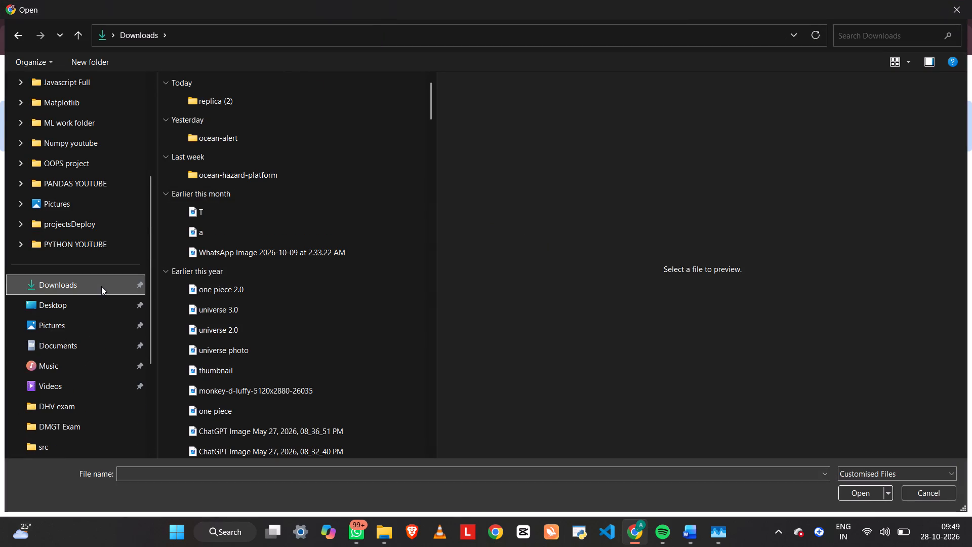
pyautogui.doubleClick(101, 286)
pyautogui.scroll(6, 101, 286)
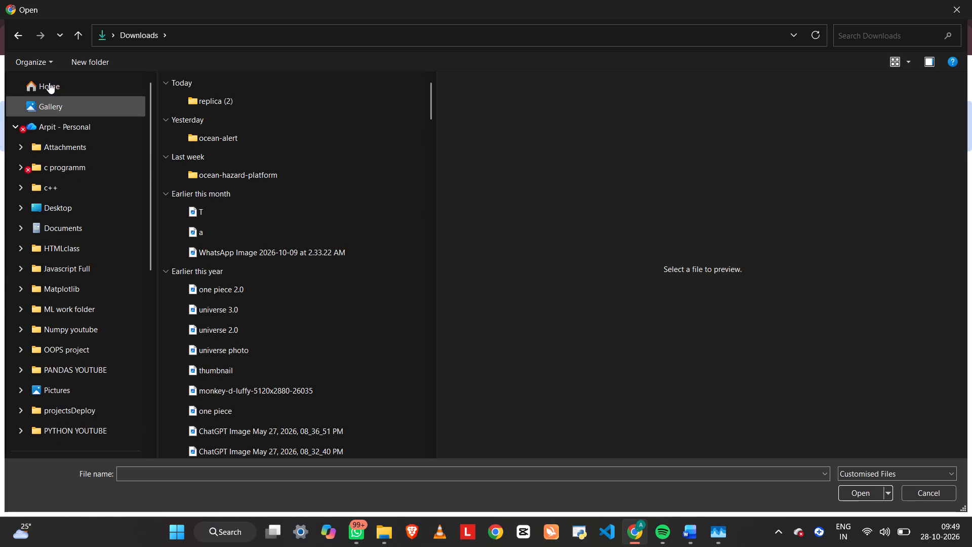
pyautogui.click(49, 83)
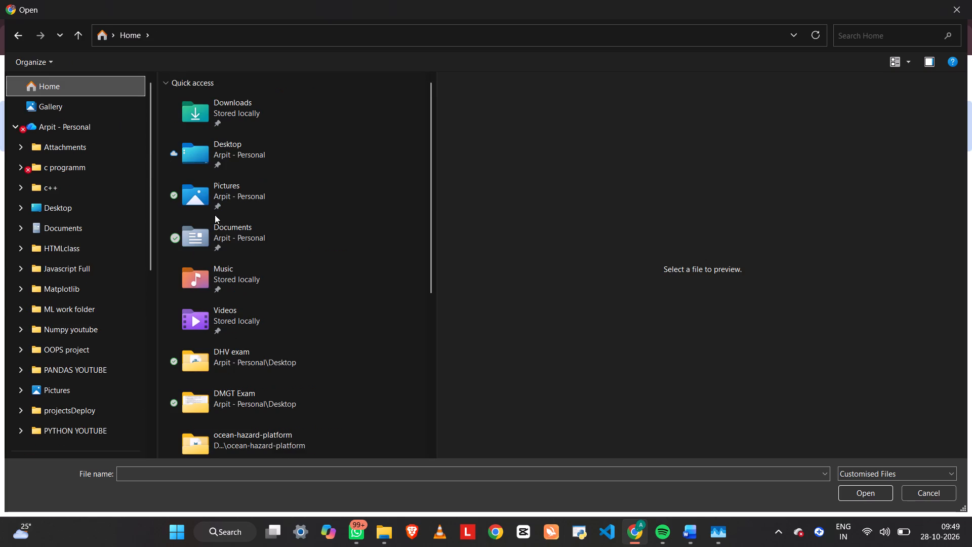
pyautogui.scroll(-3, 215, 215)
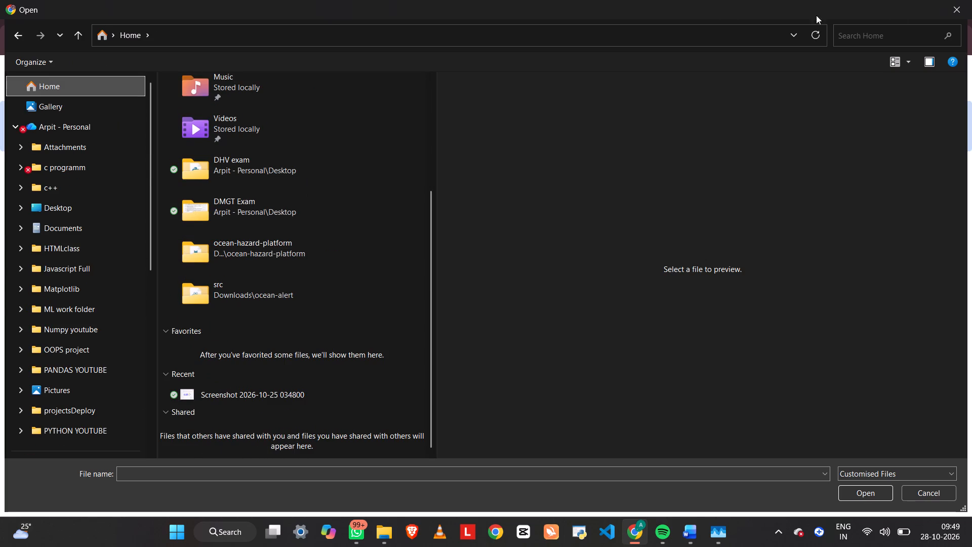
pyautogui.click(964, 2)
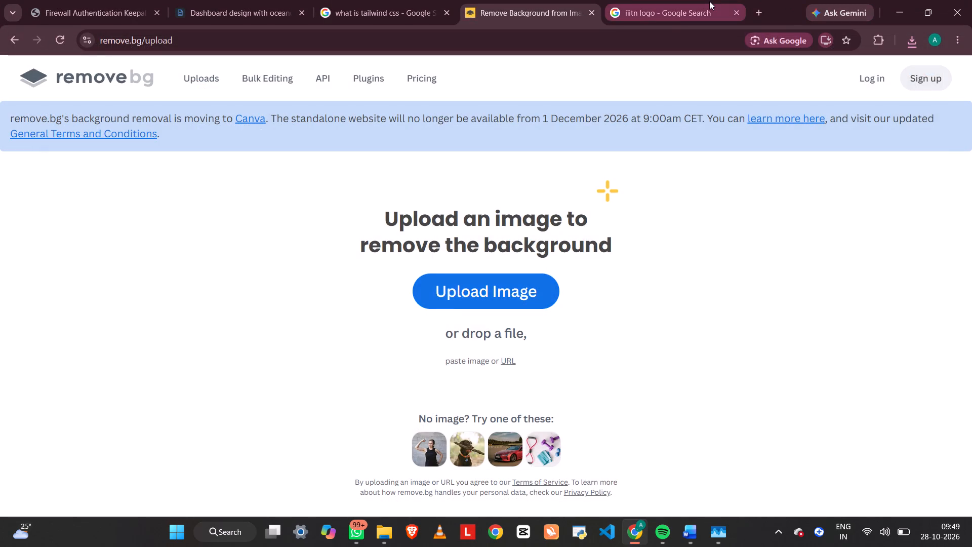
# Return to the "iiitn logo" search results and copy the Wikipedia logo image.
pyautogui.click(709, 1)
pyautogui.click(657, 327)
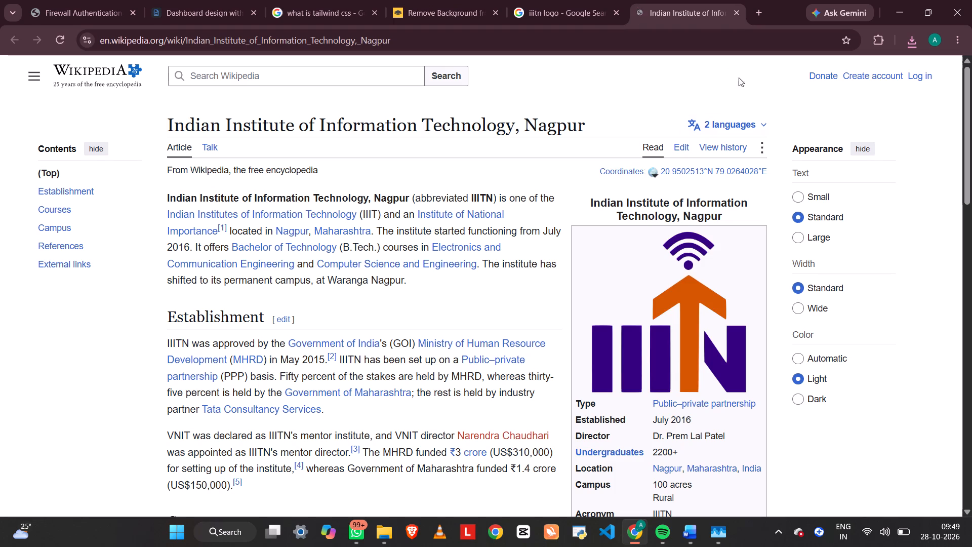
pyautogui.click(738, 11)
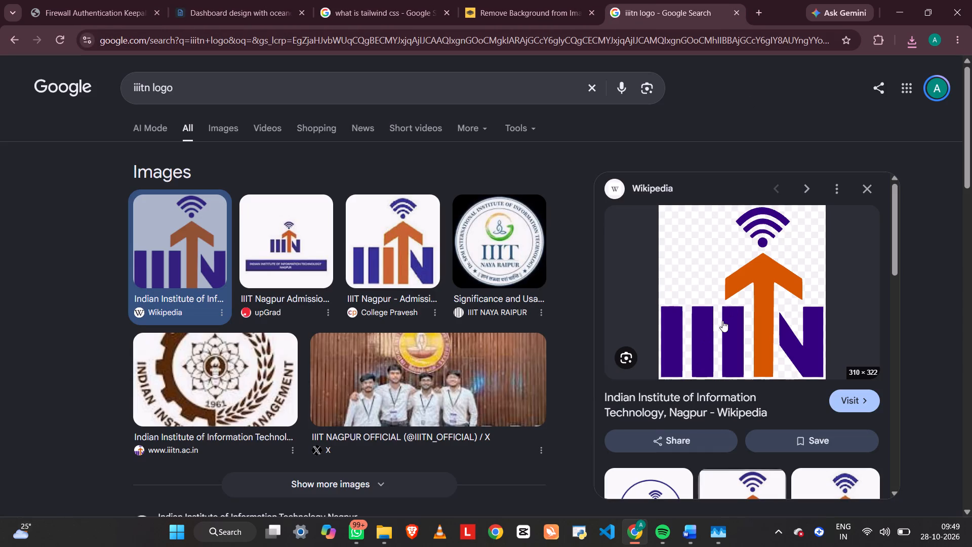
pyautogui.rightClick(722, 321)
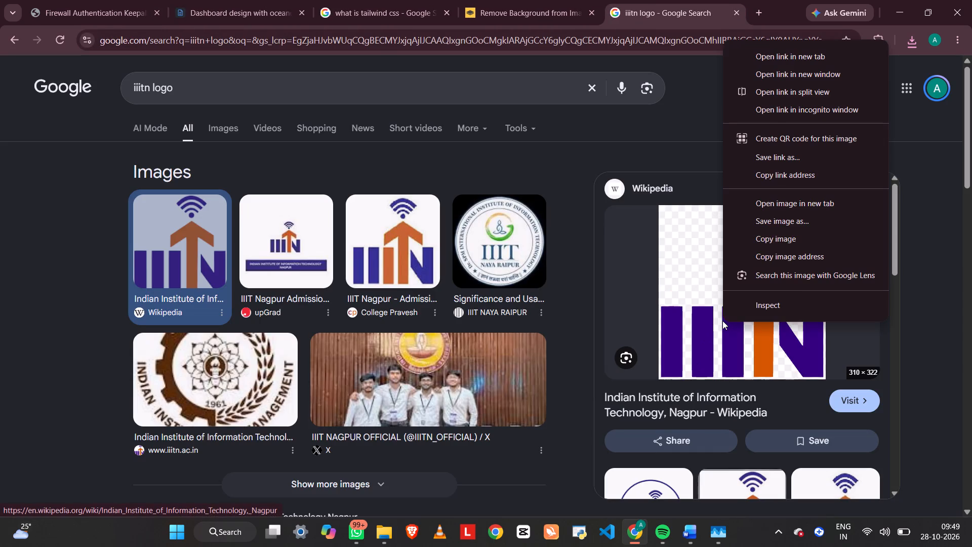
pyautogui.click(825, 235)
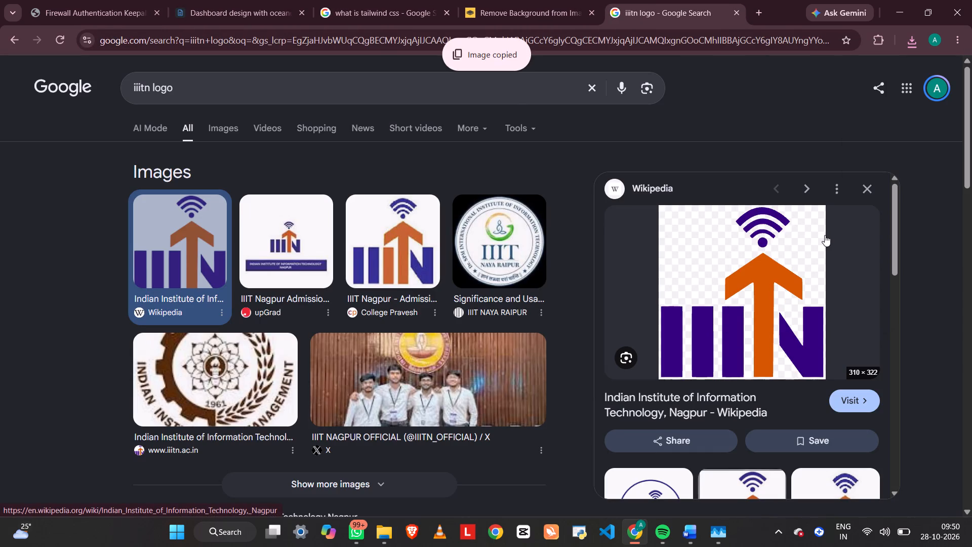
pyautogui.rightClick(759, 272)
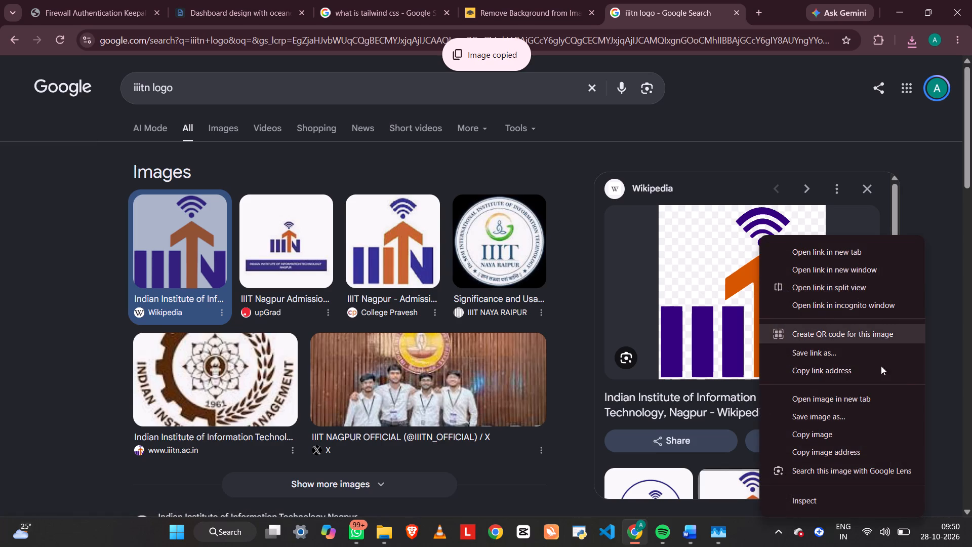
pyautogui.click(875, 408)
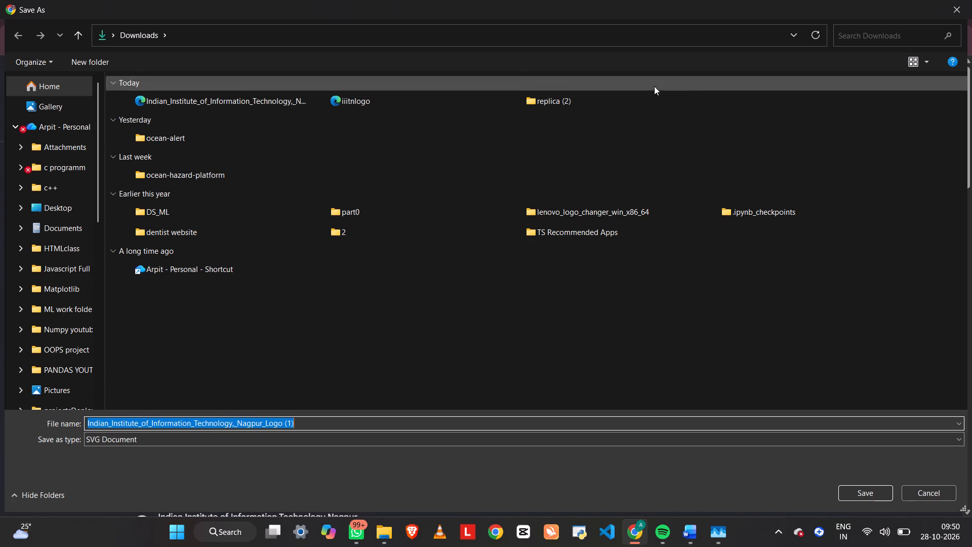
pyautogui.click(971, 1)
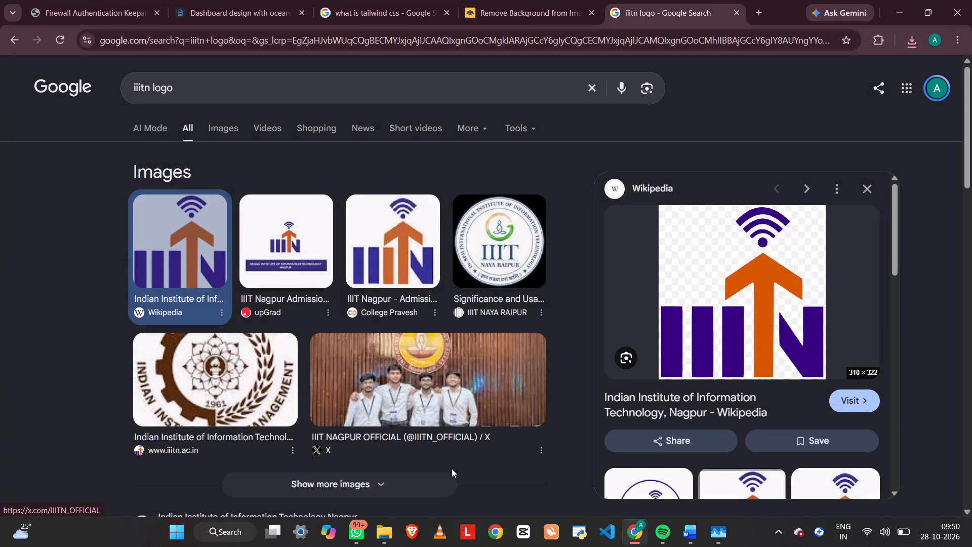
# Switch to the Downloads folder in File Explorer and open the iiitnlogo file in Microsoft Edge just once.
pyautogui.click(380, 546)
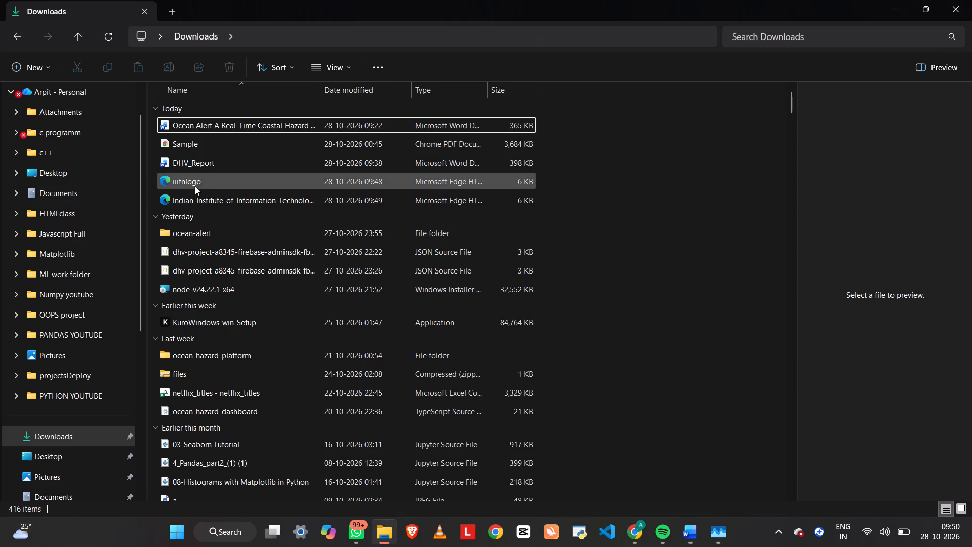
pyautogui.doubleClick(205, 175)
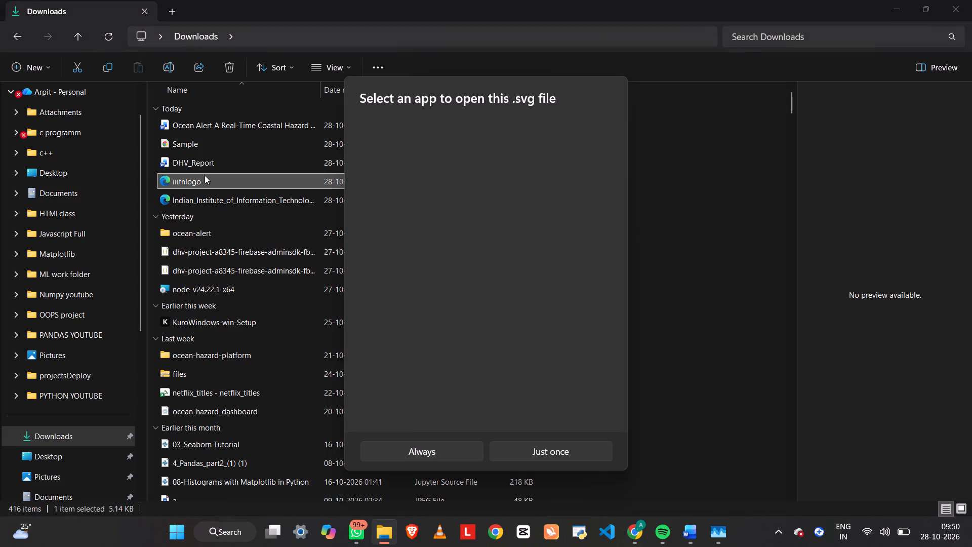
pyautogui.click(540, 451)
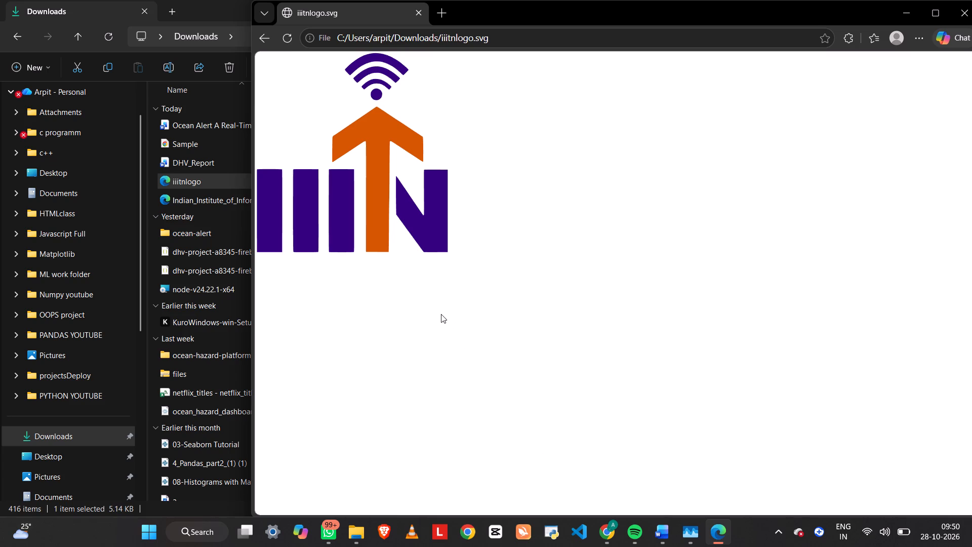
# Capture a rectangular screenshot of the whole IIITN logo and minimize the Edge window.
pyautogui.press('shift+super+s')
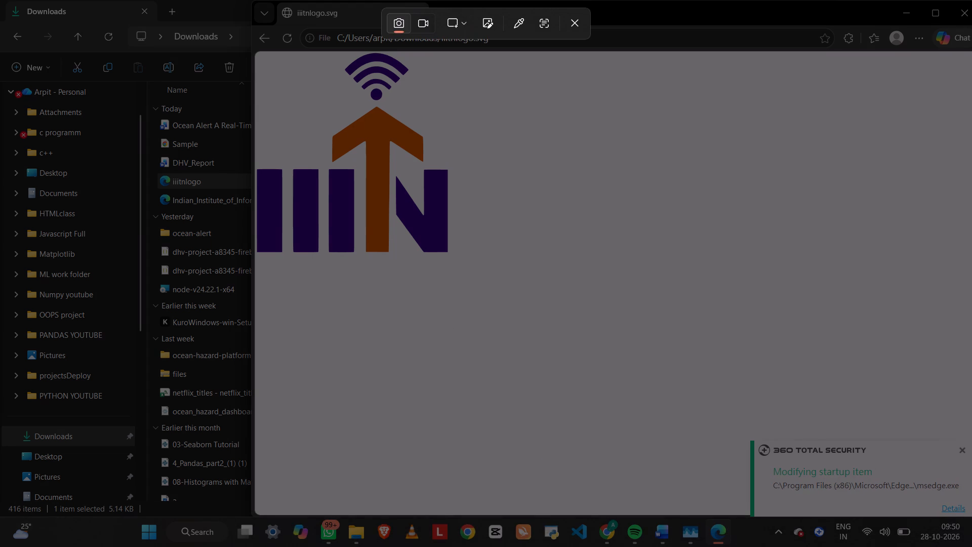
pyautogui.moveTo(256, 56); pyautogui.dragTo(363, 197)
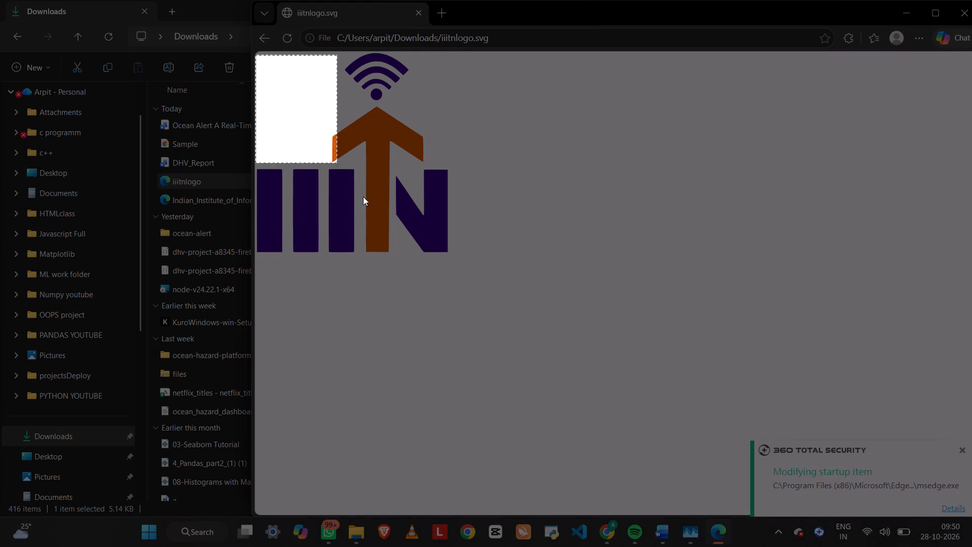
pyautogui.moveTo(363, 197); pyautogui.dragTo(486, 270)
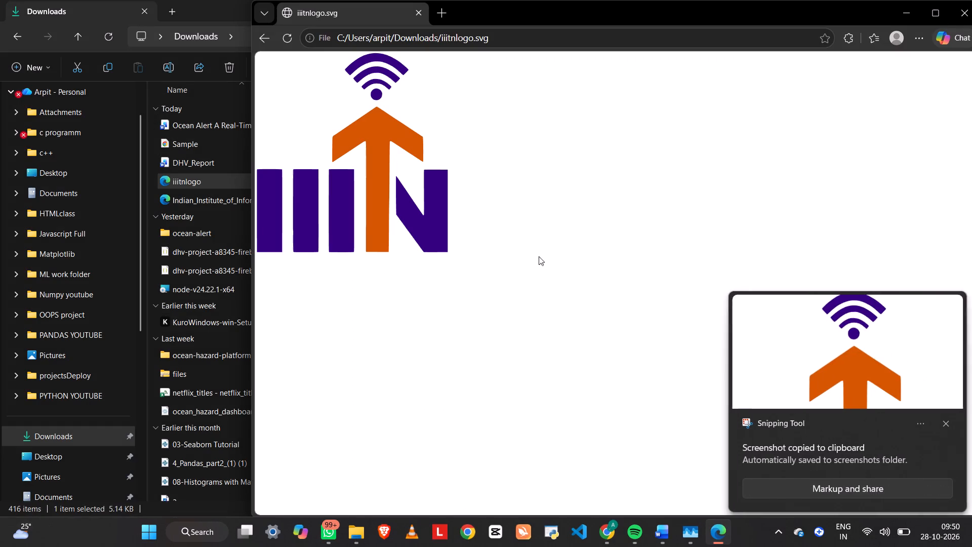
pyautogui.click(905, 14)
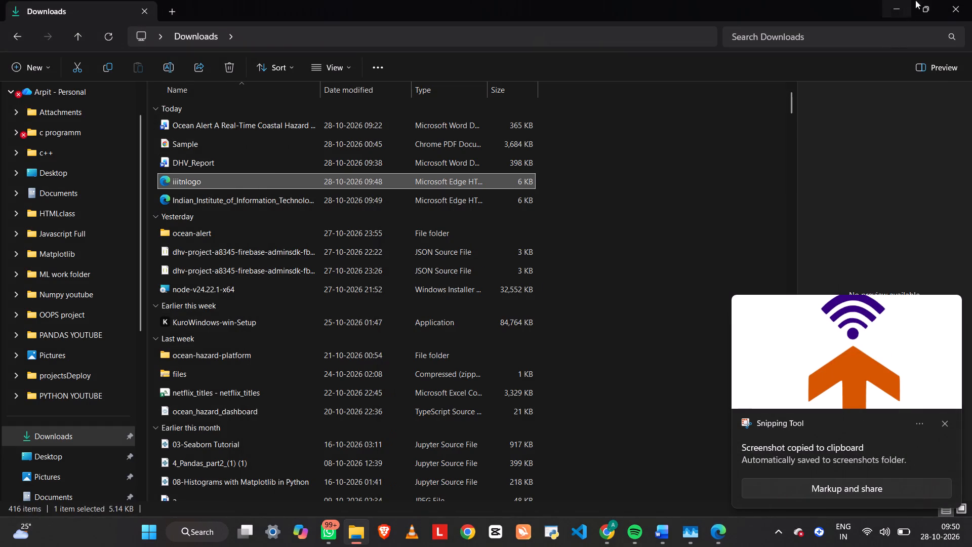
pyautogui.click(902, 5)
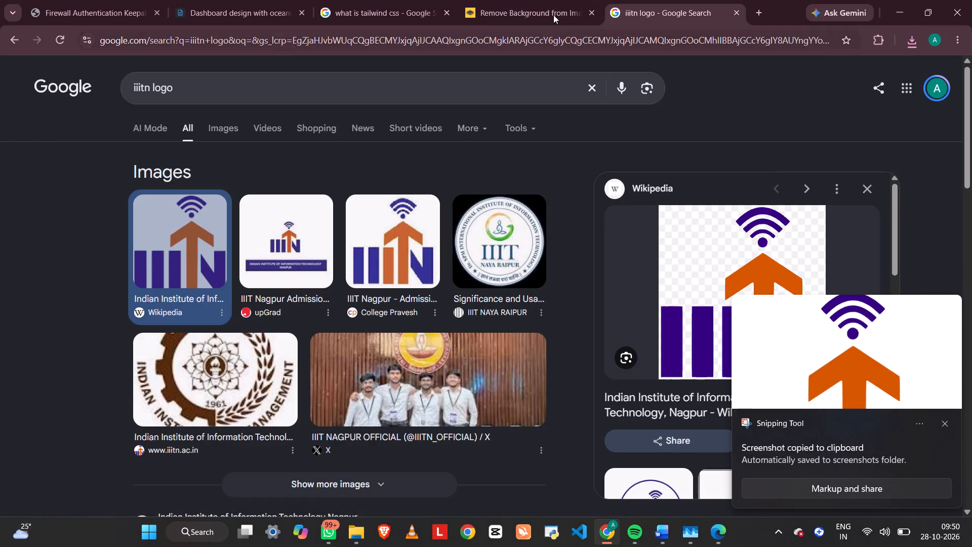
pyautogui.click(547, 9)
pyautogui.click(487, 285)
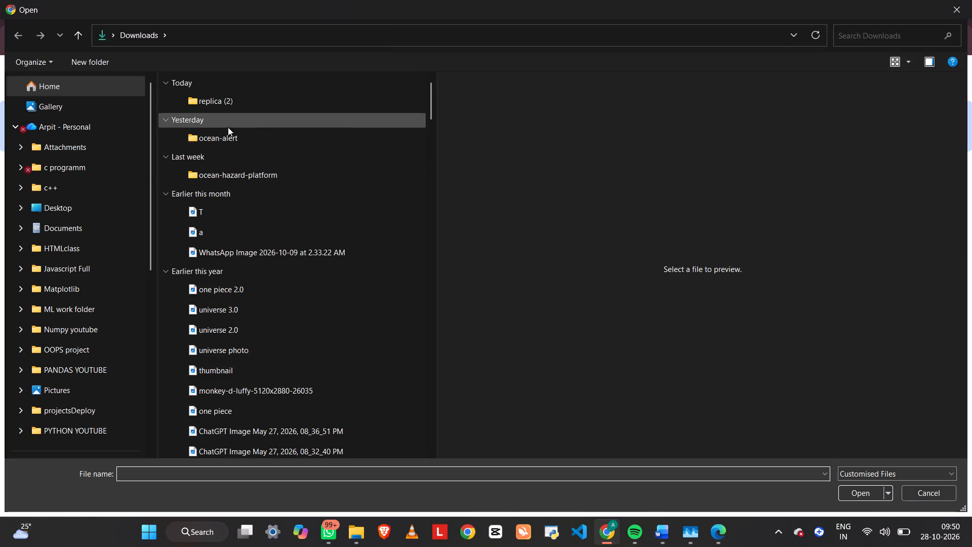
pyautogui.click(59, 109)
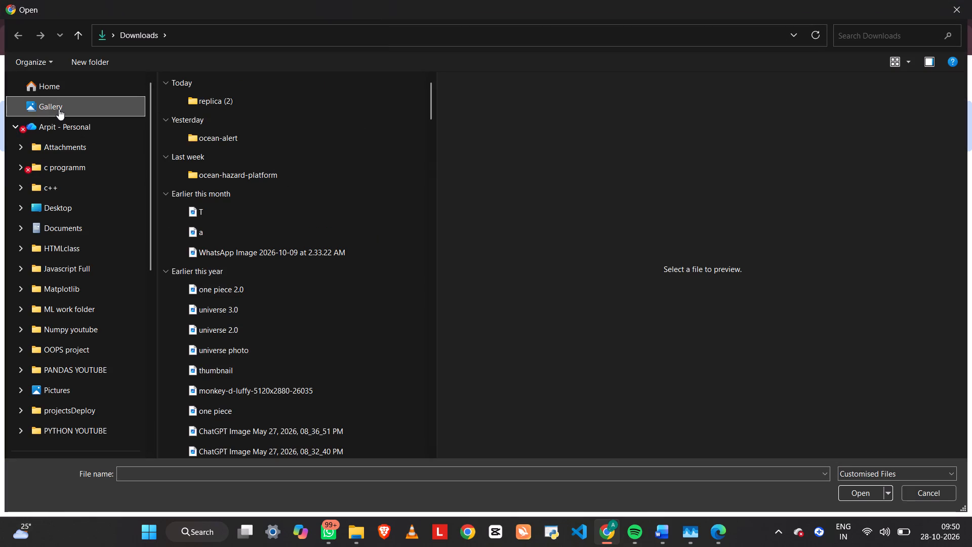
pyautogui.click(59, 109)
pyautogui.doubleClick(59, 109)
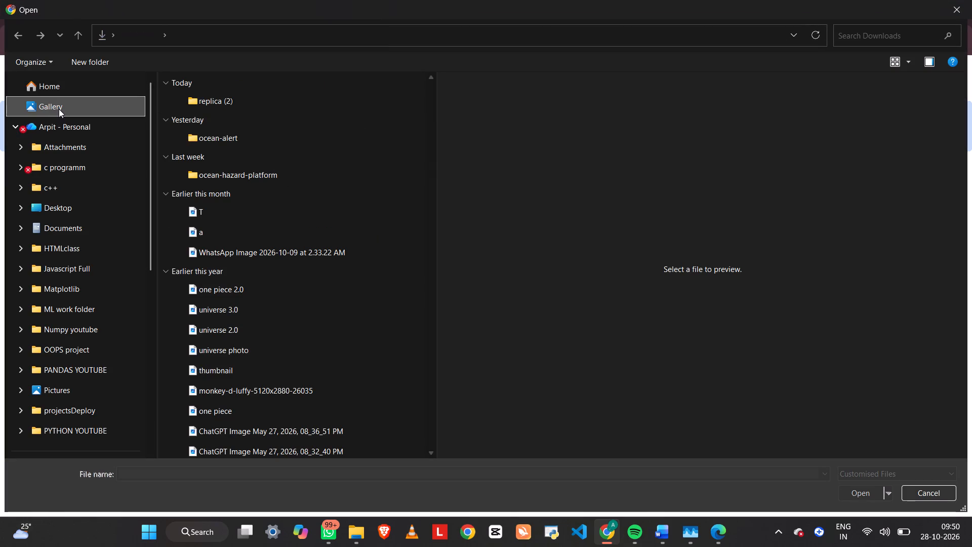
pyautogui.tripleClick(59, 109)
pyautogui.tripleClick(59, 109)
pyautogui.tripleClick(59, 109)
pyautogui.click(59, 109)
pyautogui.click(206, 131)
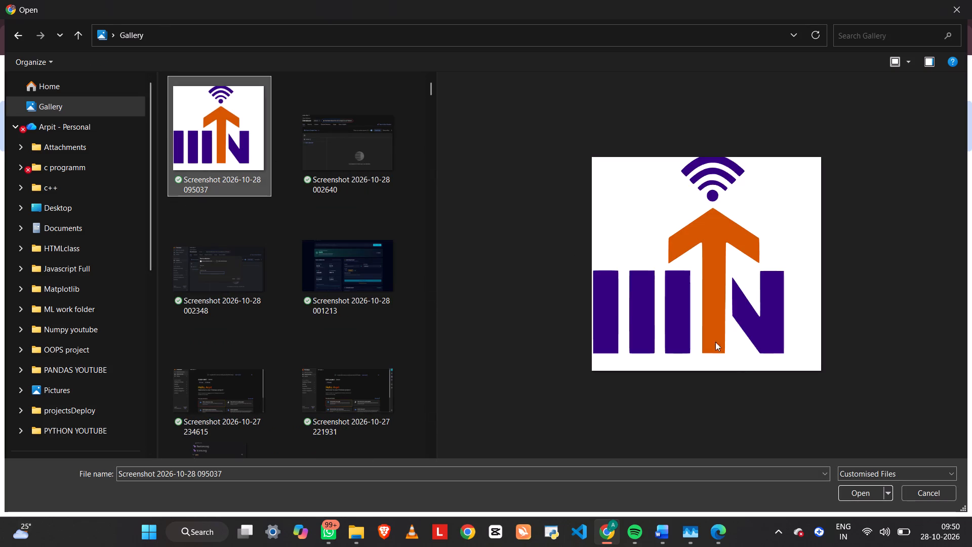
pyautogui.click(868, 491)
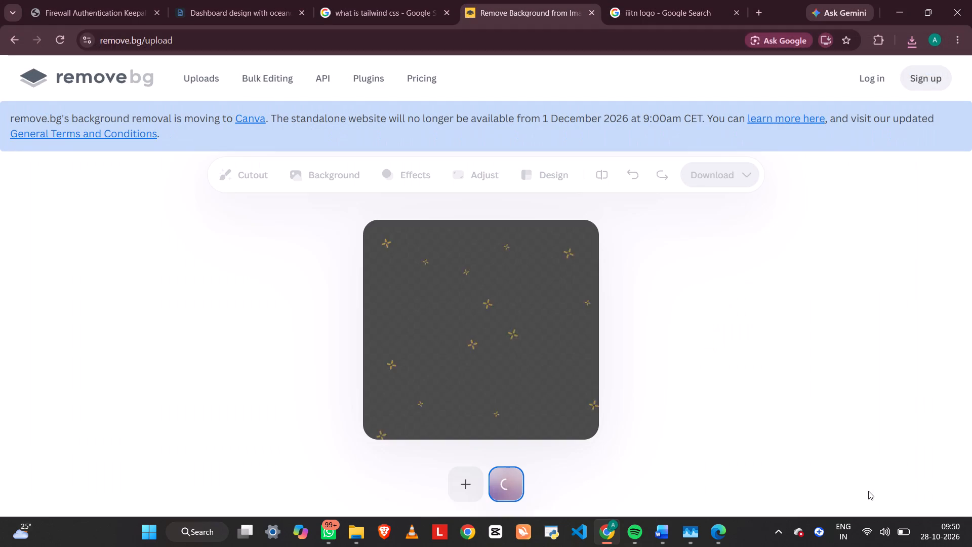
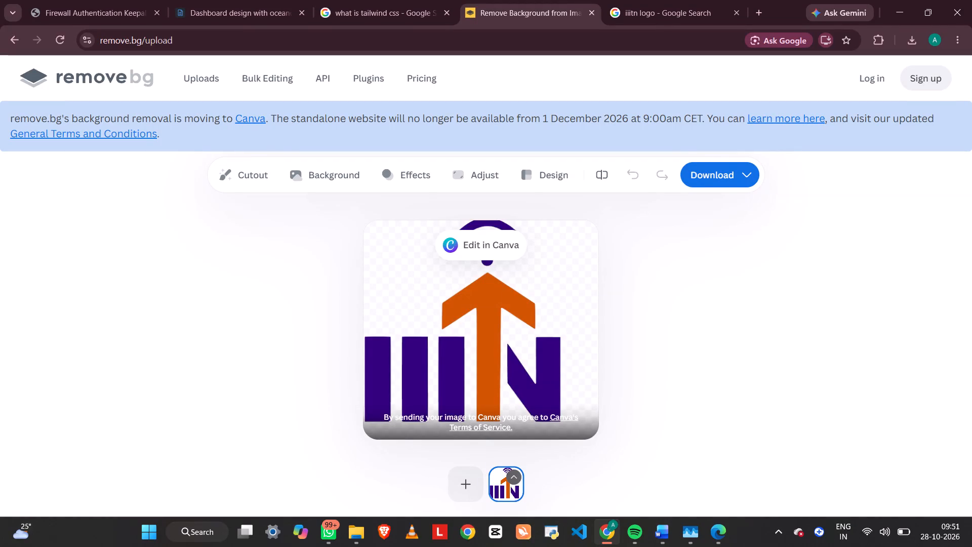
# Download the free 453 x 422 preview of the IIITN logo with its background removed.
pyautogui.click(723, 170)
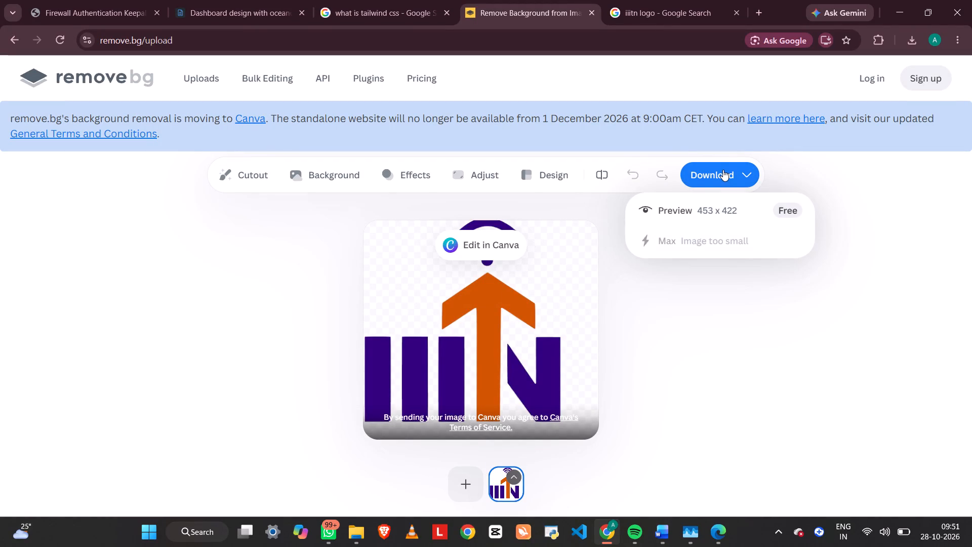
pyautogui.click(699, 211)
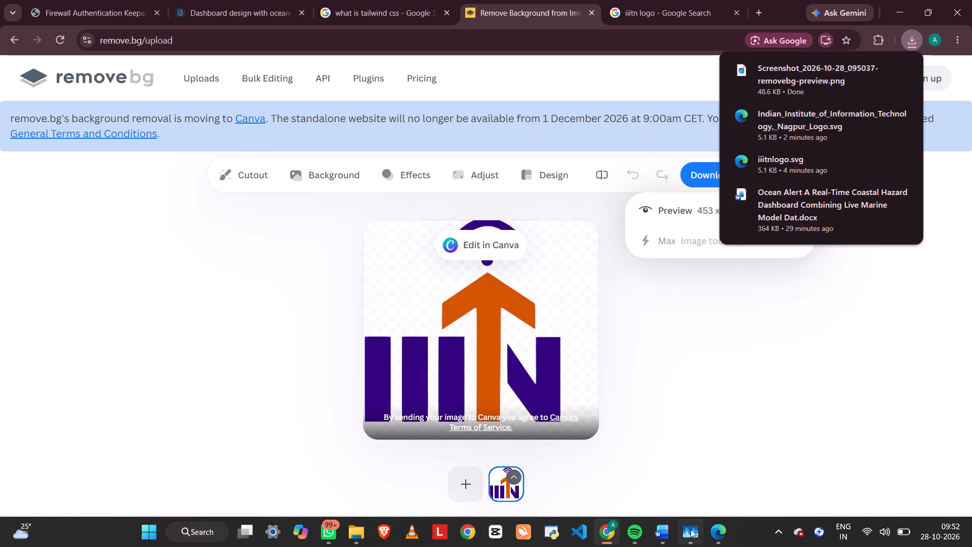
# Switch to the CaseZero_Project_Report document in Word.
pyautogui.click(667, 541)
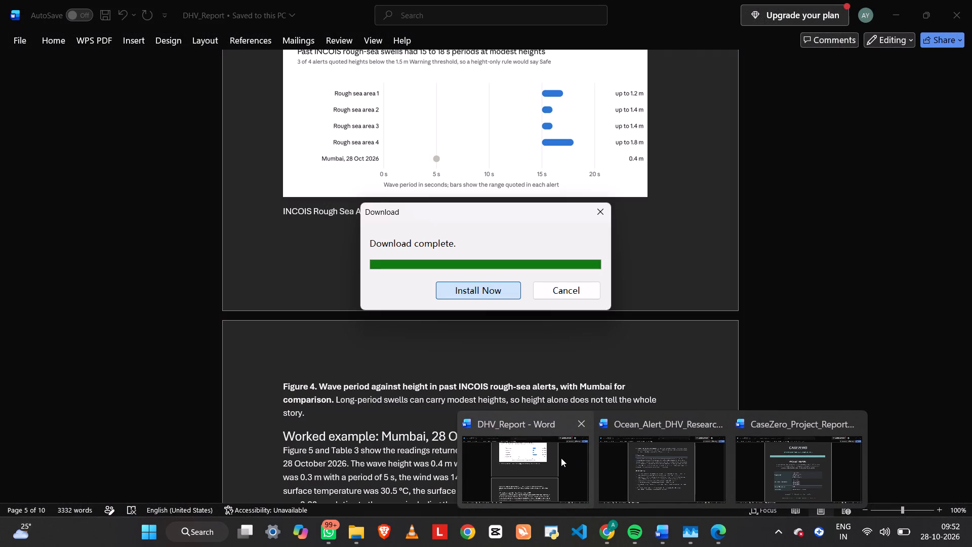
pyautogui.click(776, 470)
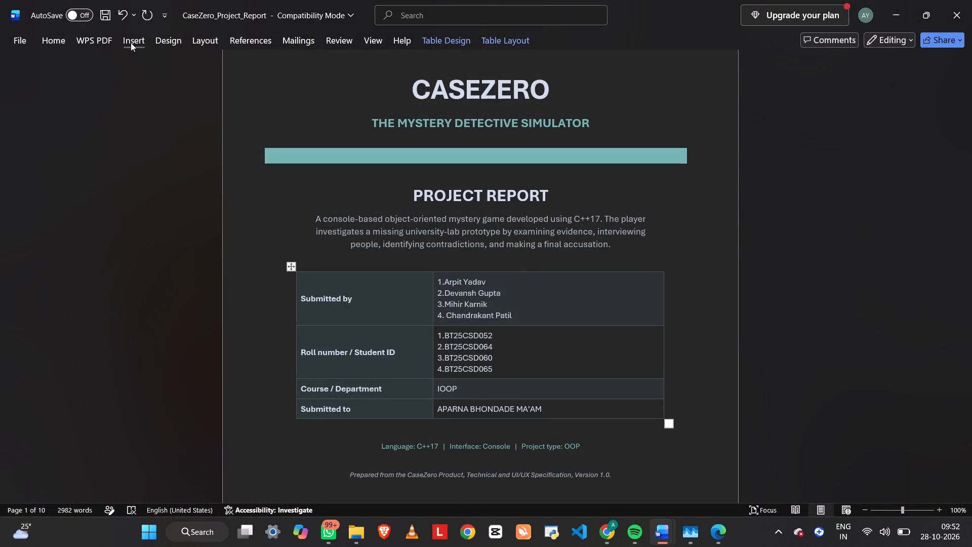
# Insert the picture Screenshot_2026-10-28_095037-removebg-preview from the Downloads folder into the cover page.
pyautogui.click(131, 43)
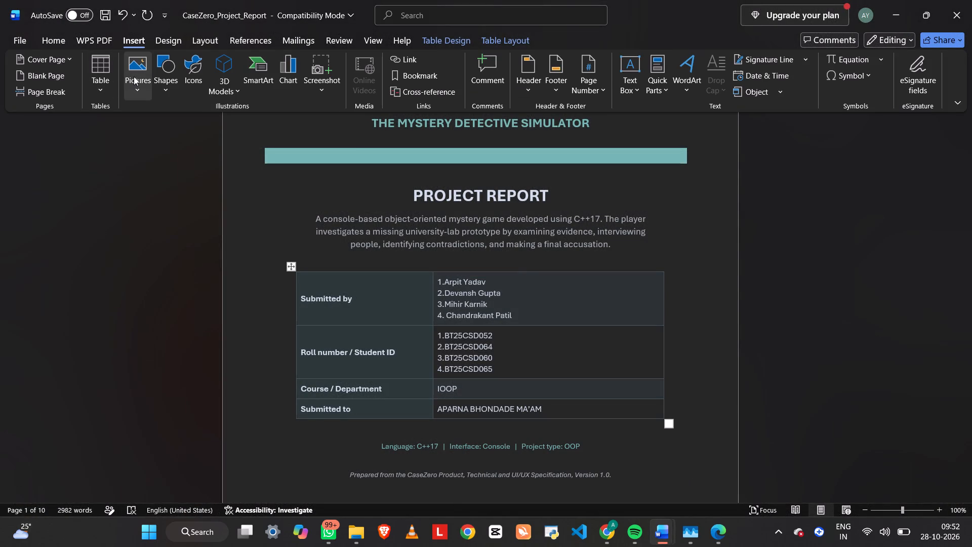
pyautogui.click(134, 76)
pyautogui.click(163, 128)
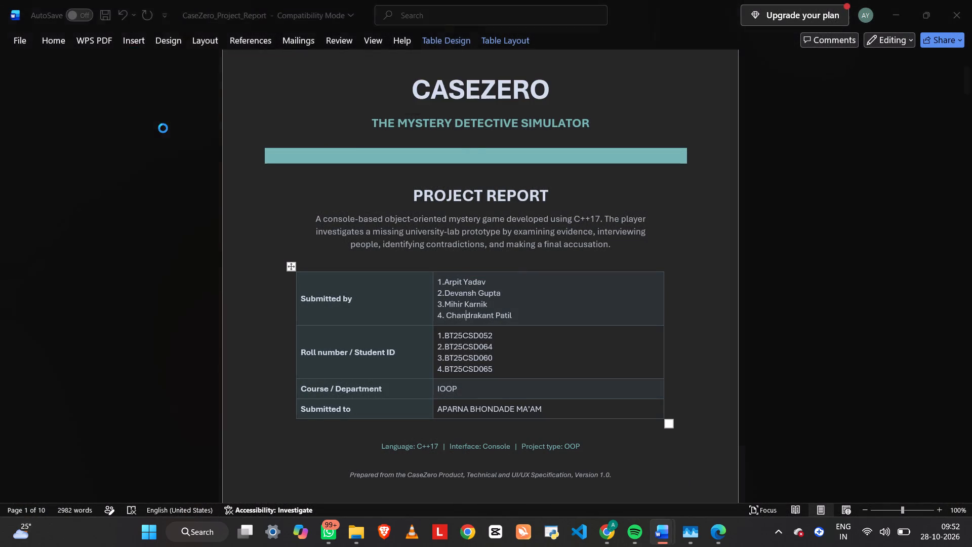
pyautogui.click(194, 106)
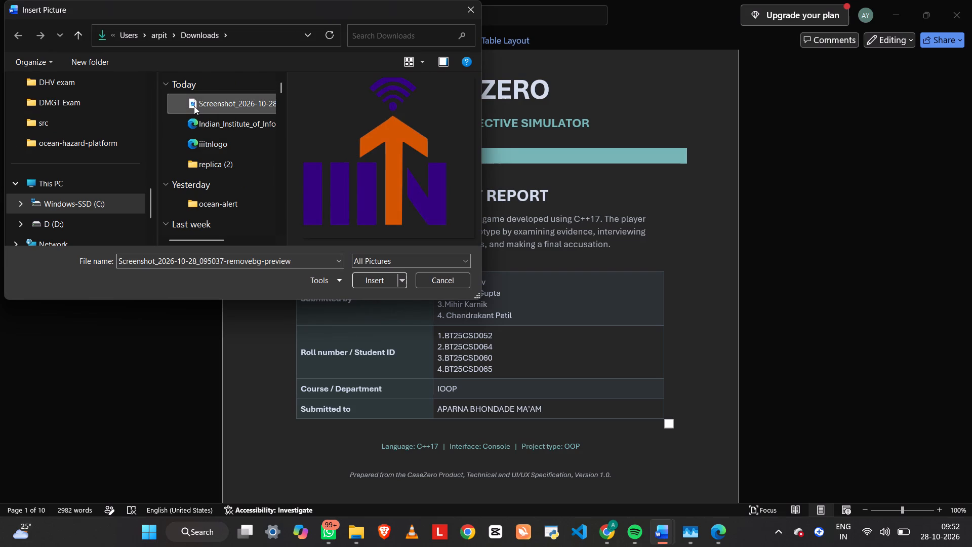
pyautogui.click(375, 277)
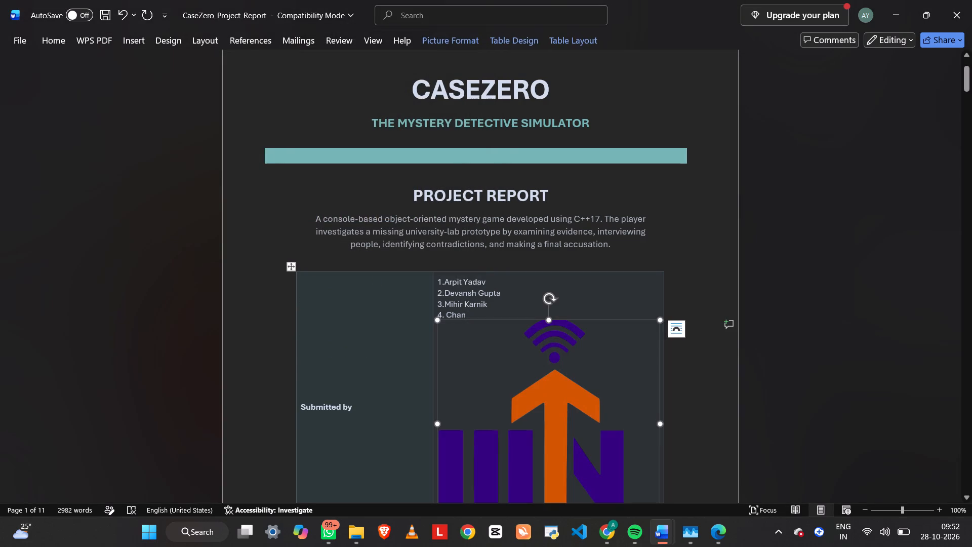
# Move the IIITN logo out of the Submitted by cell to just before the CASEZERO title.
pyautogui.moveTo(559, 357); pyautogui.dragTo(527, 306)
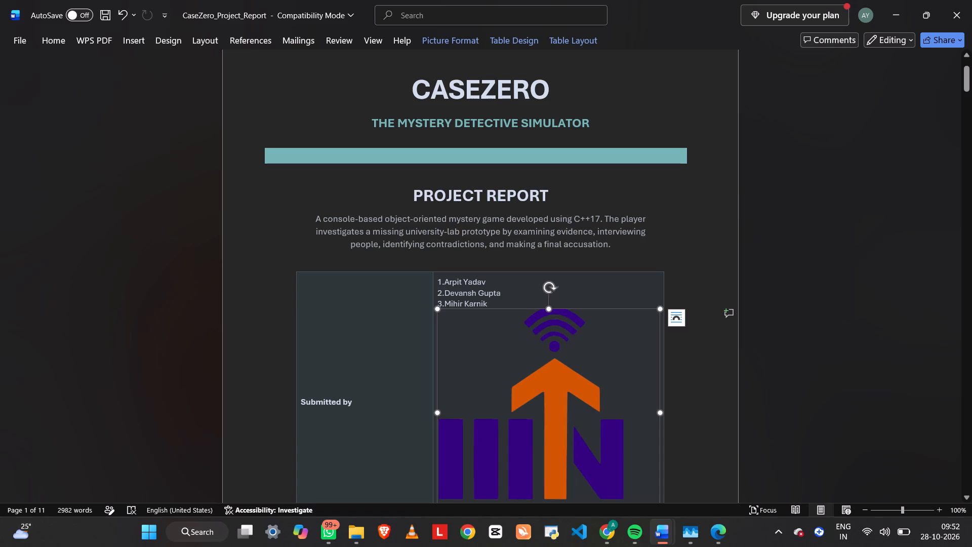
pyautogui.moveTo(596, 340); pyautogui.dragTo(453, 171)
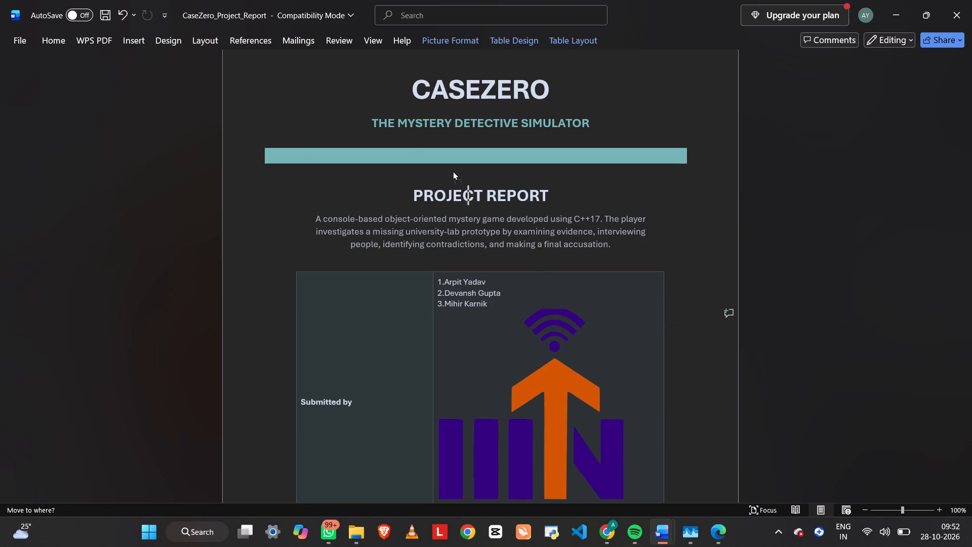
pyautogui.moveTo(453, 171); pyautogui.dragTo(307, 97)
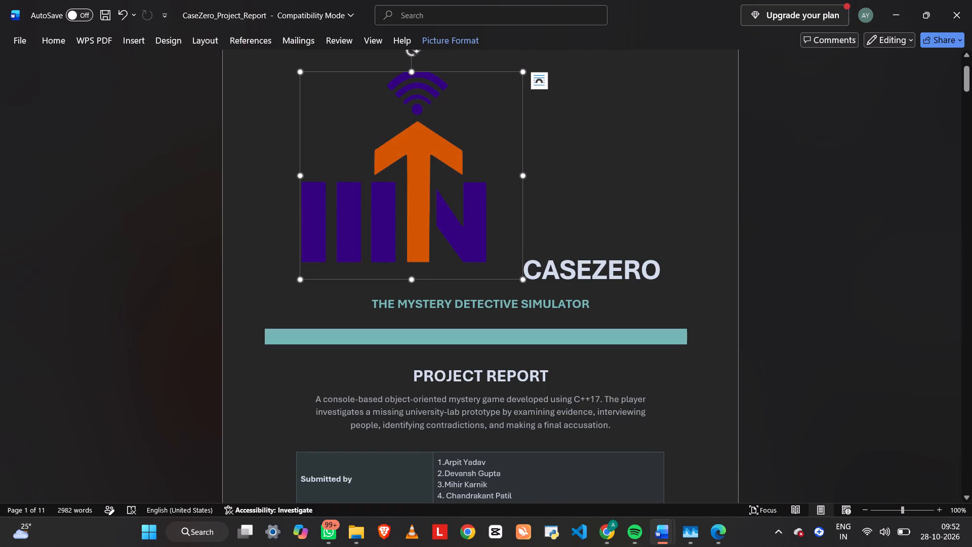
# Shrink the IIITN logo beside the CASEZERO title proportionally to a bit under half its inserted size.
pyautogui.moveTo(522, 280); pyautogui.dragTo(426, 110)
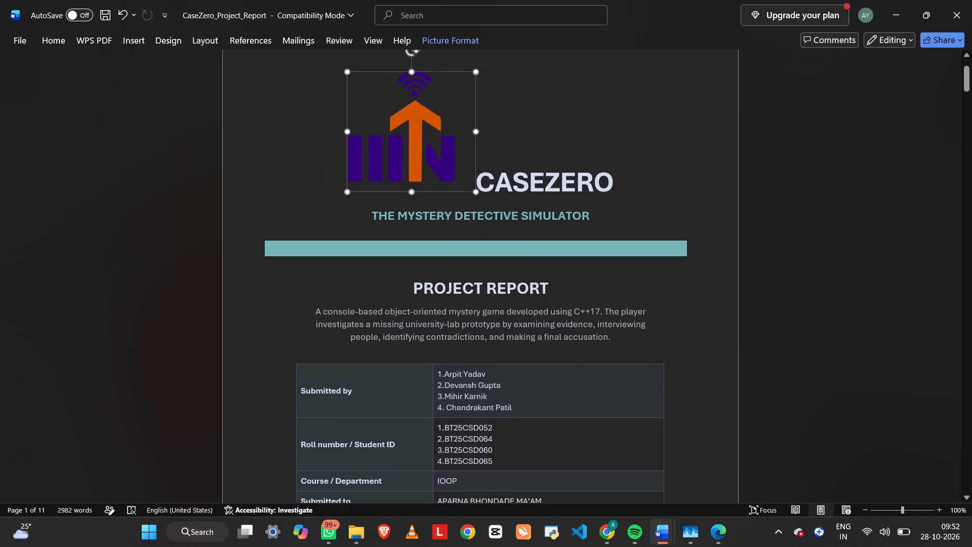
pyautogui.moveTo(426, 110); pyautogui.dragTo(396, 107)
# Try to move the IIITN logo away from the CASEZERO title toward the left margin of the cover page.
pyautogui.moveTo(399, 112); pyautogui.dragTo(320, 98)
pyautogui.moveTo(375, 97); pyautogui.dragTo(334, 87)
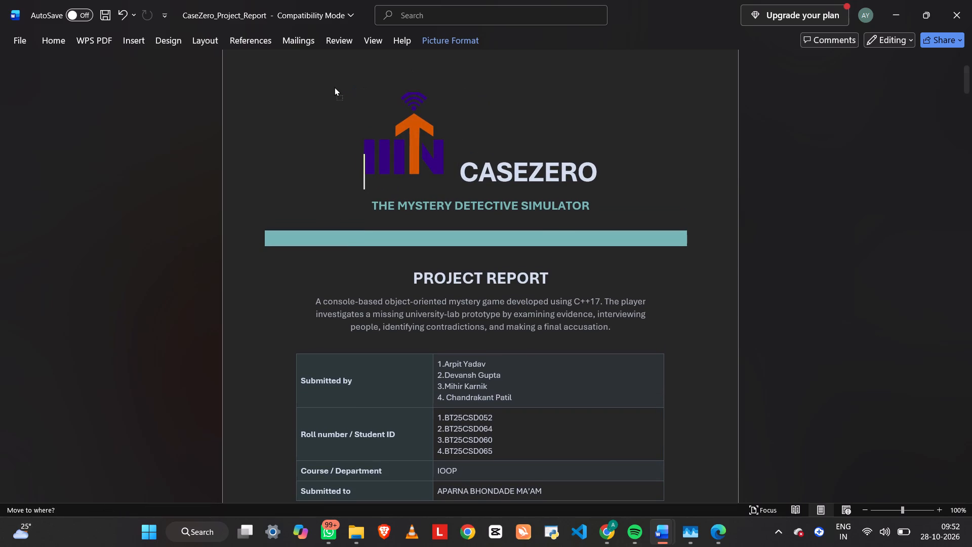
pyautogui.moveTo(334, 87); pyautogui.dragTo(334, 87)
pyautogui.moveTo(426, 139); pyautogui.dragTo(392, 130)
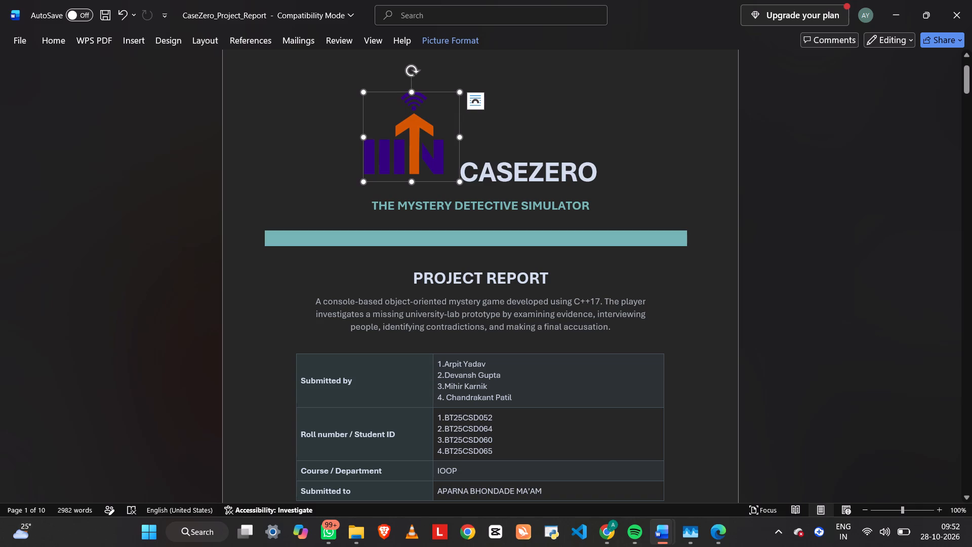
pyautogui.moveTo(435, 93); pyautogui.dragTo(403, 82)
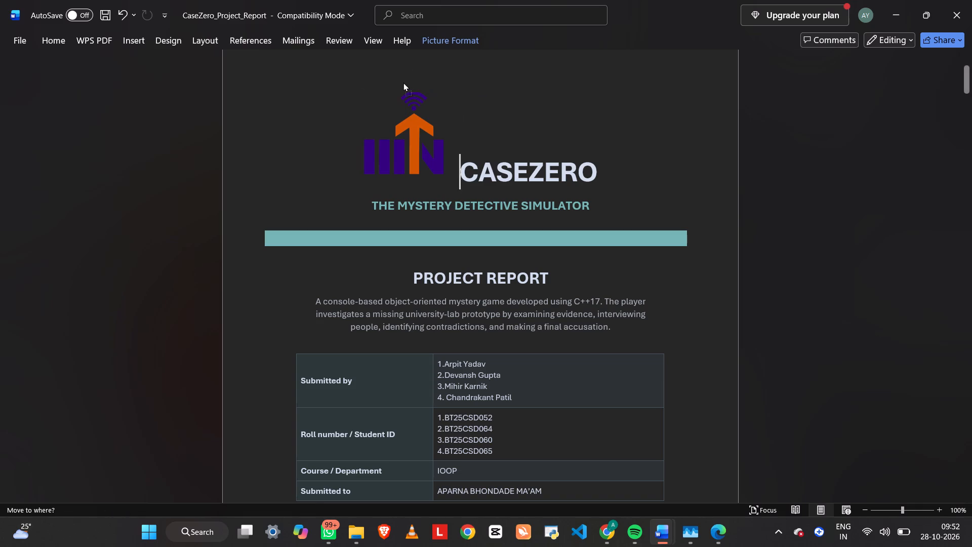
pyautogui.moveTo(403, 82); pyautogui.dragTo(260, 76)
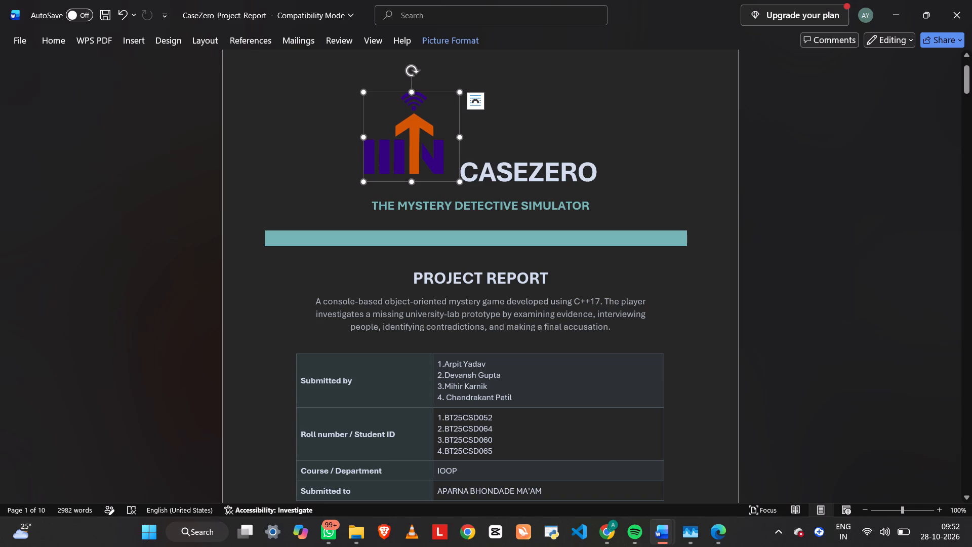
# Shrink the IIITN logo proportionally to a little over half its current size, so it sits compactly before the CASEZERO title.
pyautogui.click(443, 120)
pyautogui.moveTo(461, 183); pyautogui.dragTo(431, 130)
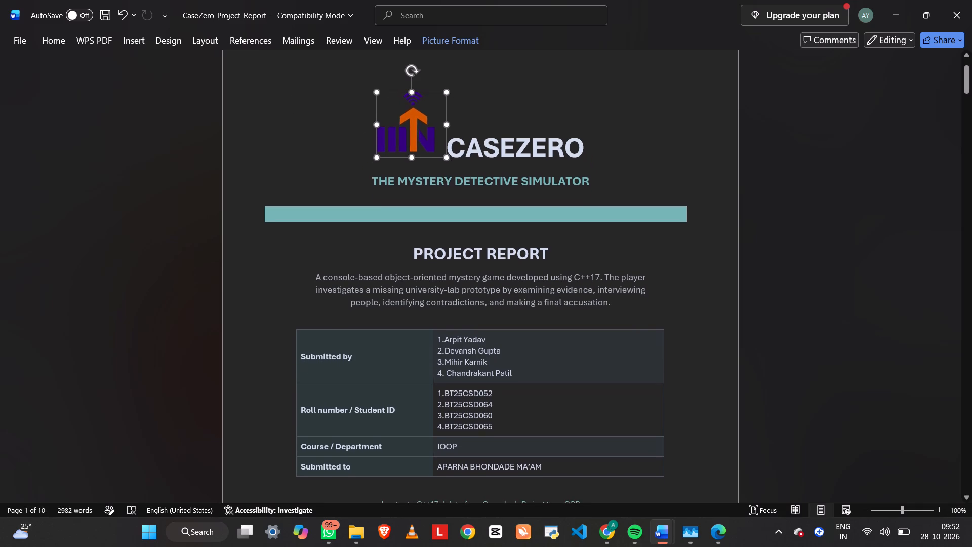
pyautogui.moveTo(431, 130); pyautogui.dragTo(414, 101)
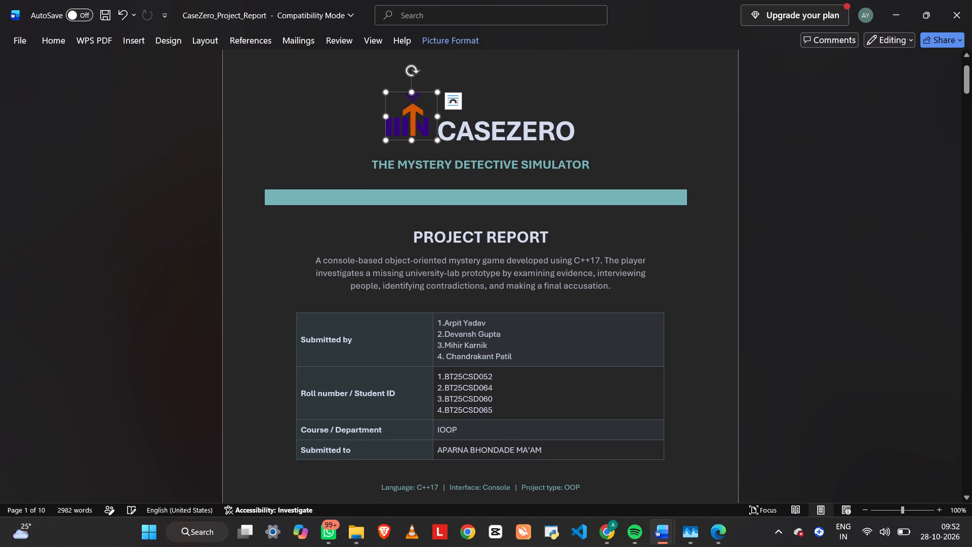
pyautogui.moveTo(411, 115); pyautogui.dragTo(380, 121)
pyautogui.scroll(2, 427, 107)
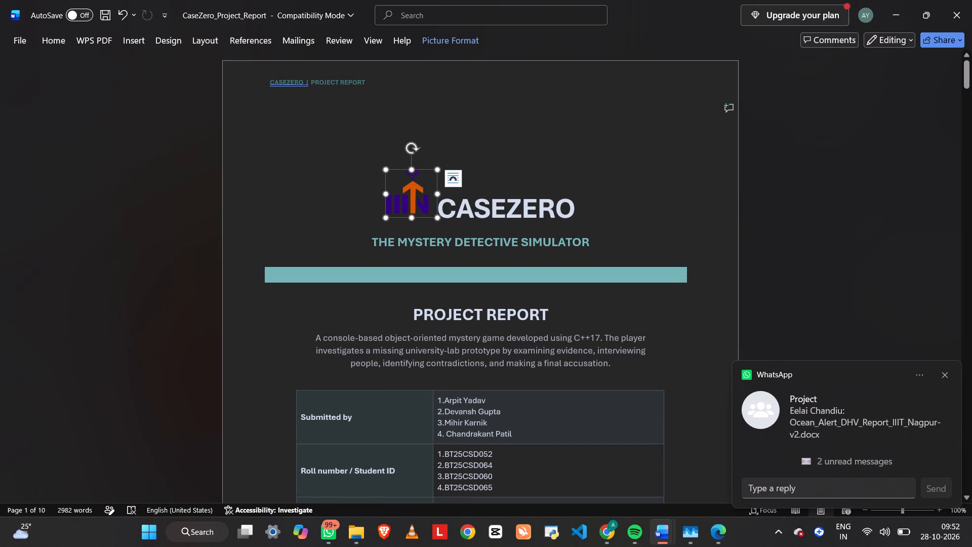
pyautogui.moveTo(437, 170); pyautogui.dragTo(445, 165)
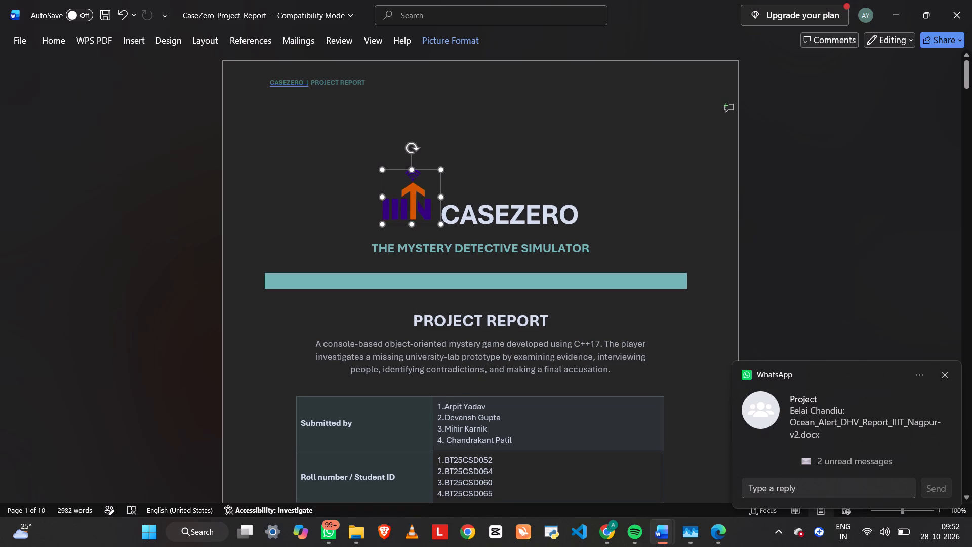
pyautogui.moveTo(445, 165); pyautogui.dragTo(442, 174)
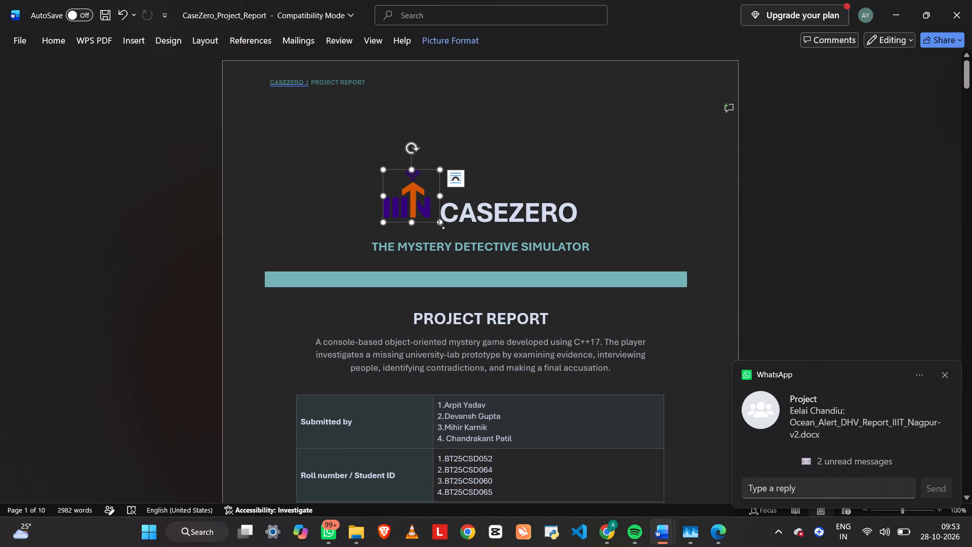
pyautogui.moveTo(439, 224); pyautogui.dragTo(433, 219)
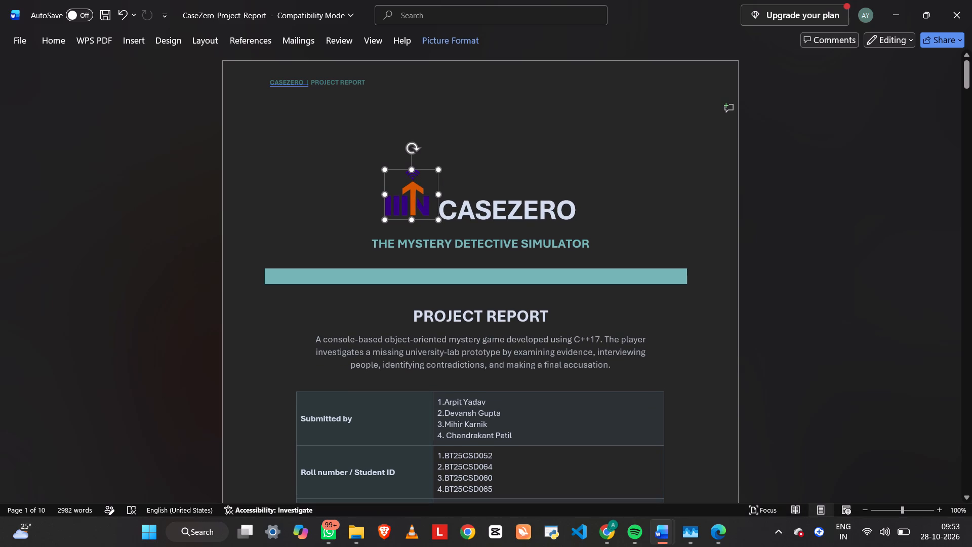
pyautogui.moveTo(433, 219); pyautogui.dragTo(435, 219)
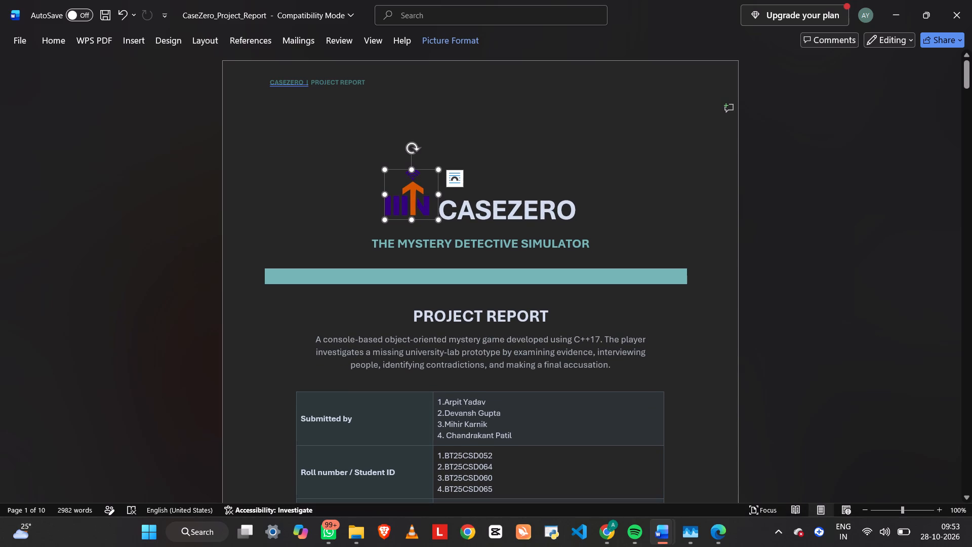
# Widen the IIITN logo by about a third, keeping its height, so it is about 1.4 times as wide as tall.
pyautogui.moveTo(385, 194); pyautogui.dragTo(308, 187)
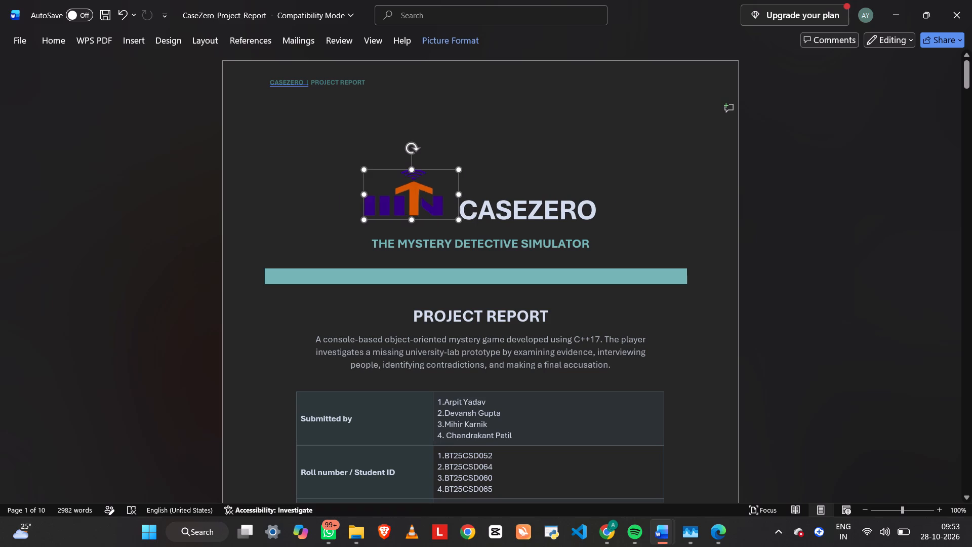
pyautogui.moveTo(308, 187); pyautogui.dragTo(226, 193)
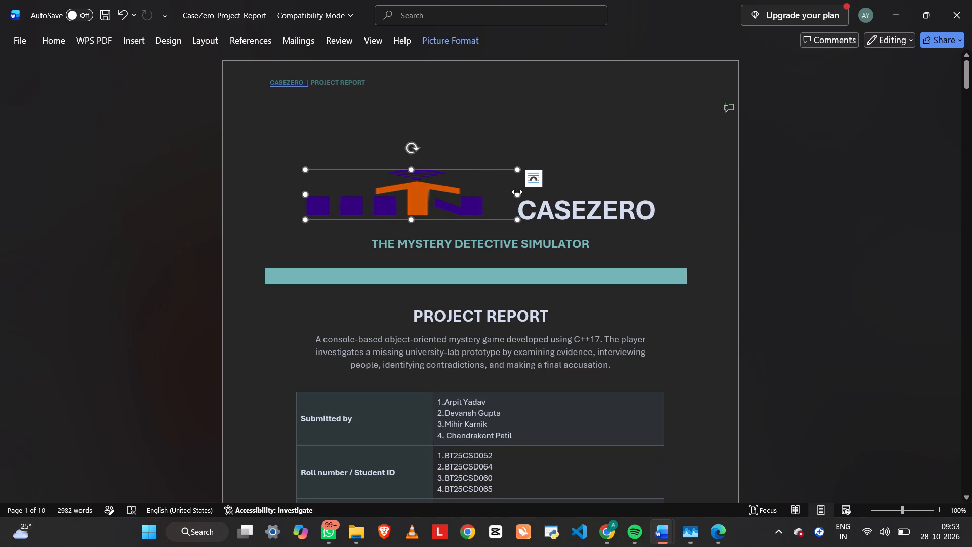
pyautogui.moveTo(516, 192); pyautogui.dragTo(346, 187)
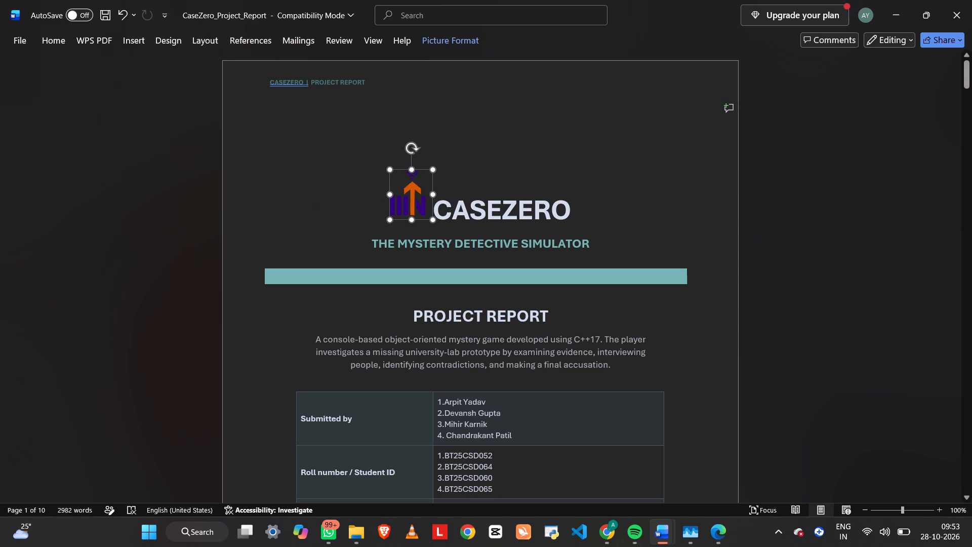
pyautogui.moveTo(346, 187); pyautogui.dragTo(377, 187)
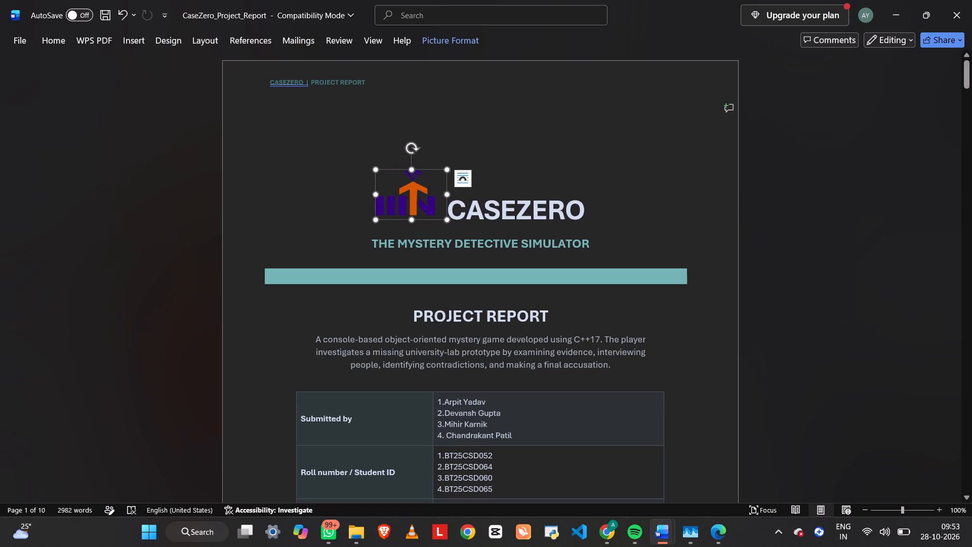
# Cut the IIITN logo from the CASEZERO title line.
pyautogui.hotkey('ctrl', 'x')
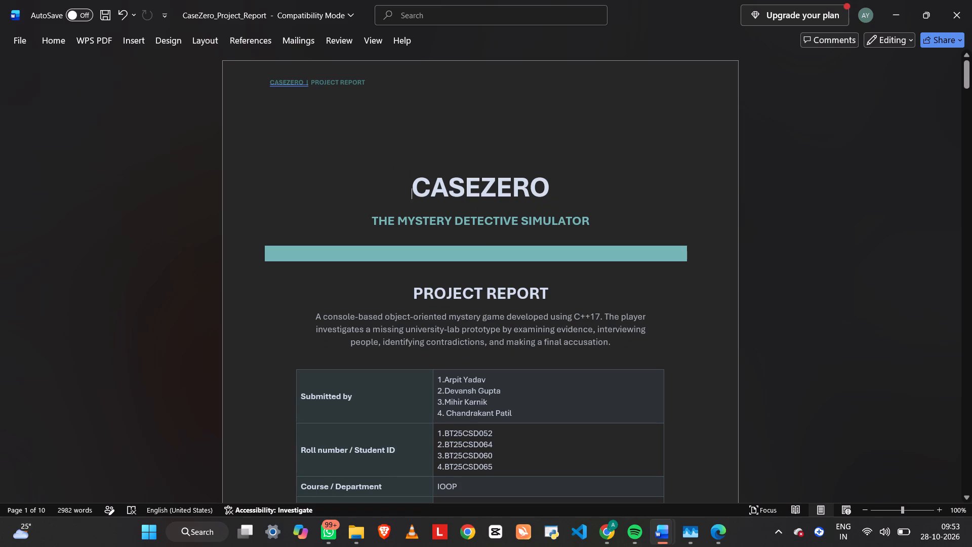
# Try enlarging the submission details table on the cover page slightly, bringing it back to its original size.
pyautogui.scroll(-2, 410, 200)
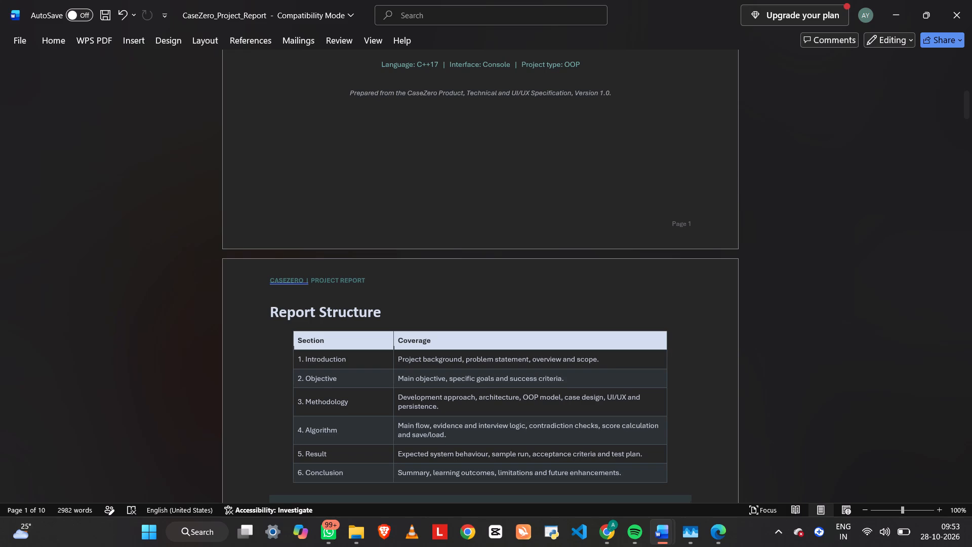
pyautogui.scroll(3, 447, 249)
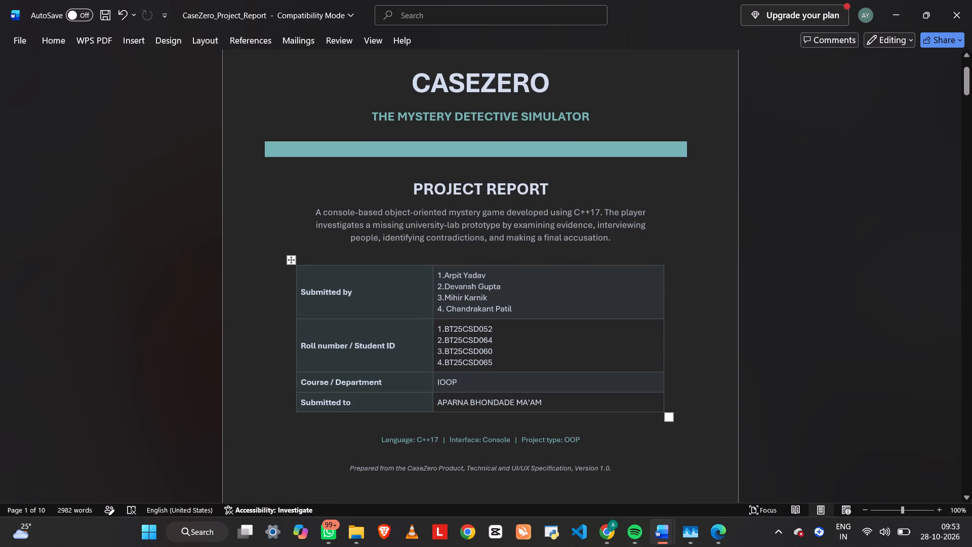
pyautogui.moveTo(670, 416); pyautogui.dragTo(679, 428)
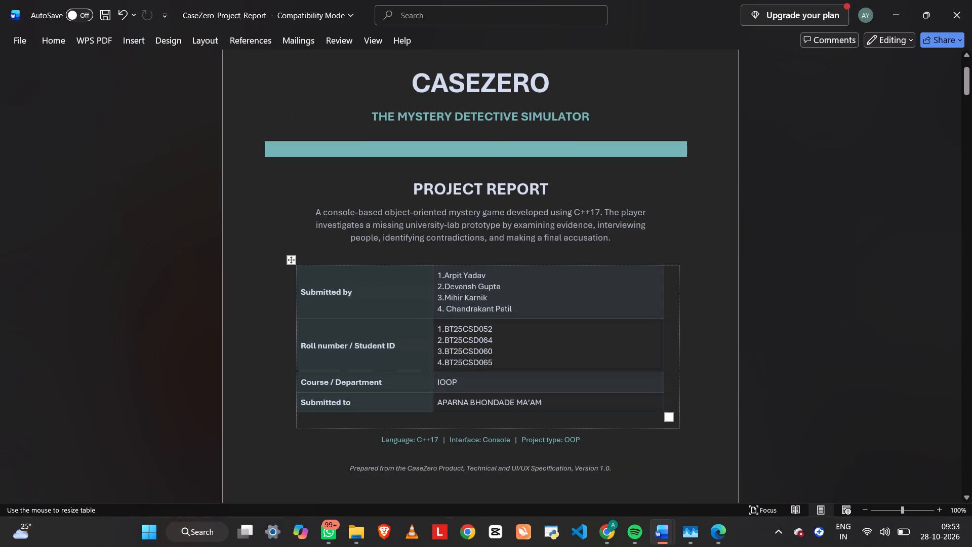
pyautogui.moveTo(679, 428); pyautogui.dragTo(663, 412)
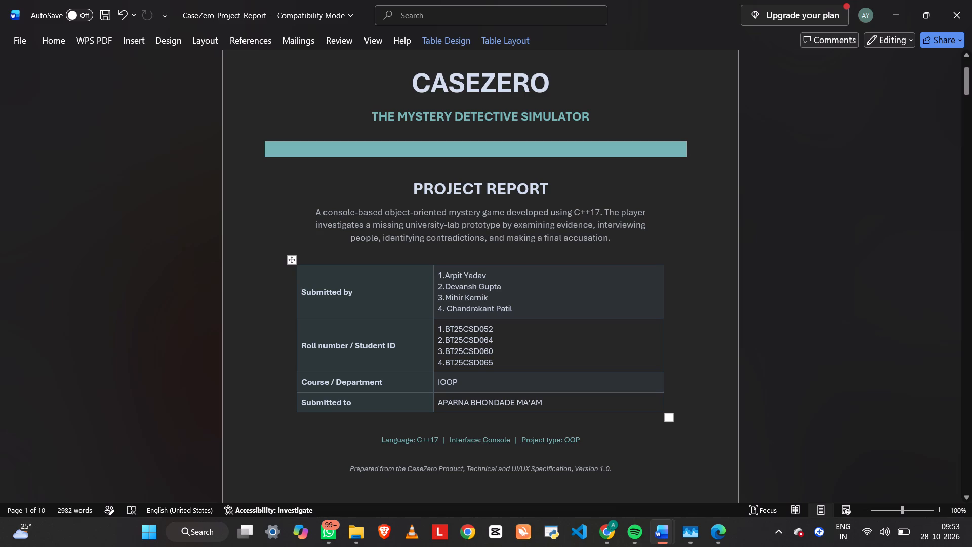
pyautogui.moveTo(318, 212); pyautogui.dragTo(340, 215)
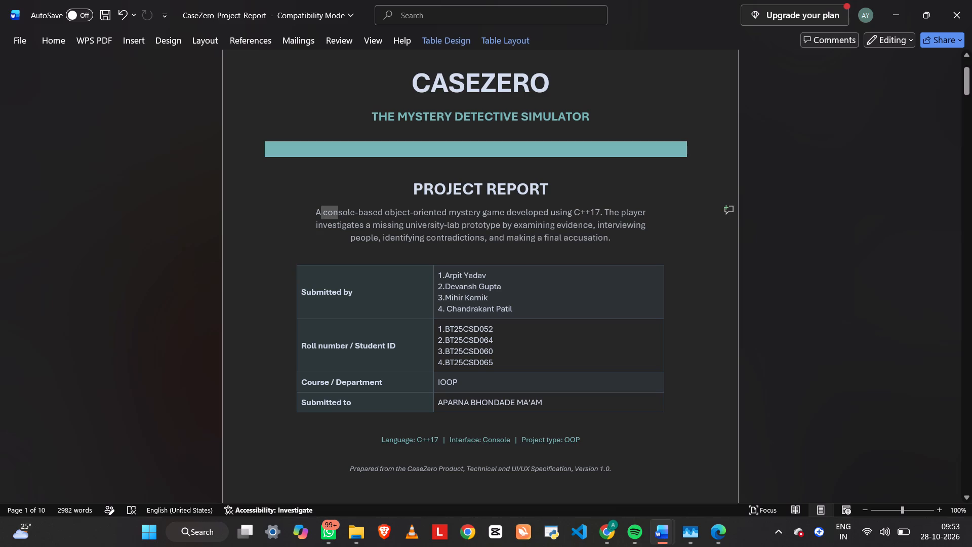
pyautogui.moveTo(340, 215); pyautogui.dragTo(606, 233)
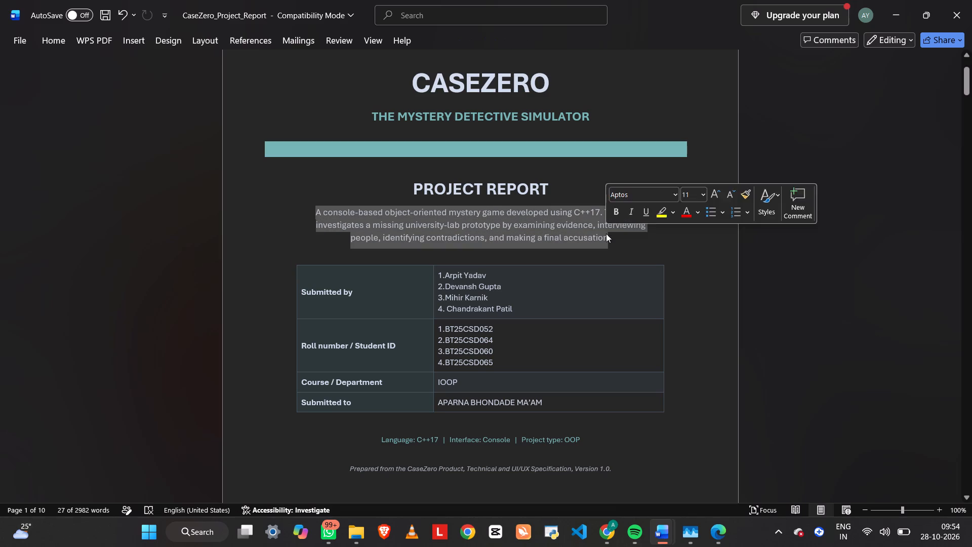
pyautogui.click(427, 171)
# Review the report pages from the cover through section 3.6 Data persistence and validation, returning to the cover page.
pyautogui.scroll(-1, 464, 270)
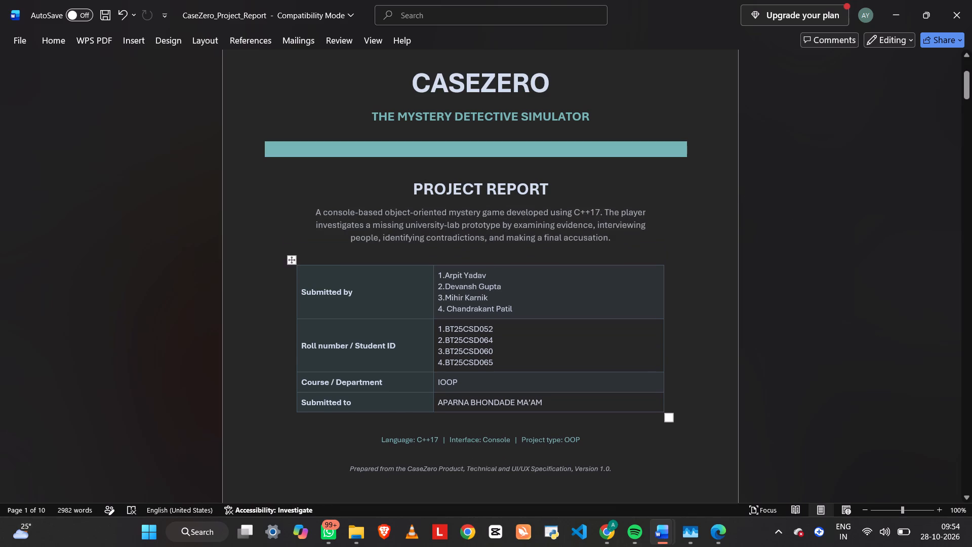
pyautogui.scroll(-5, 464, 270)
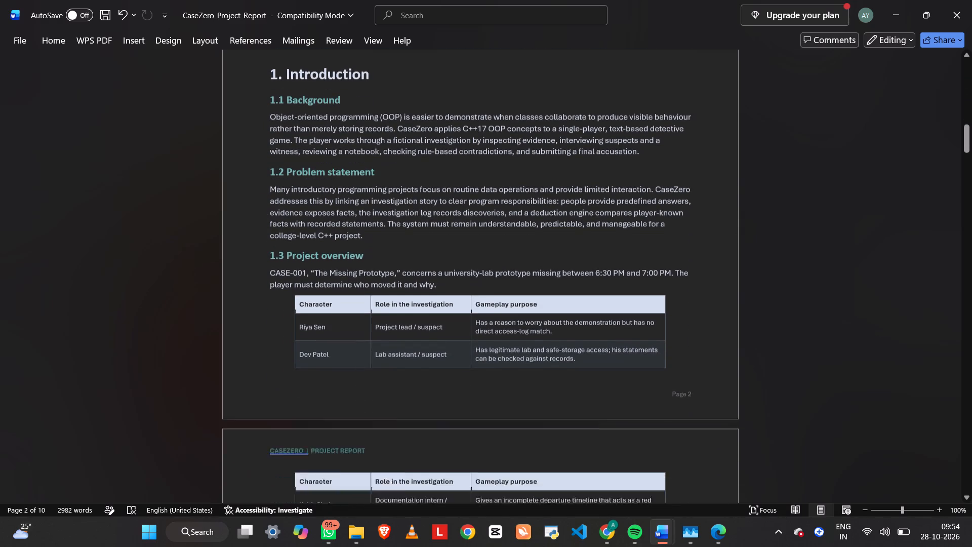
pyautogui.scroll(-4, 464, 270)
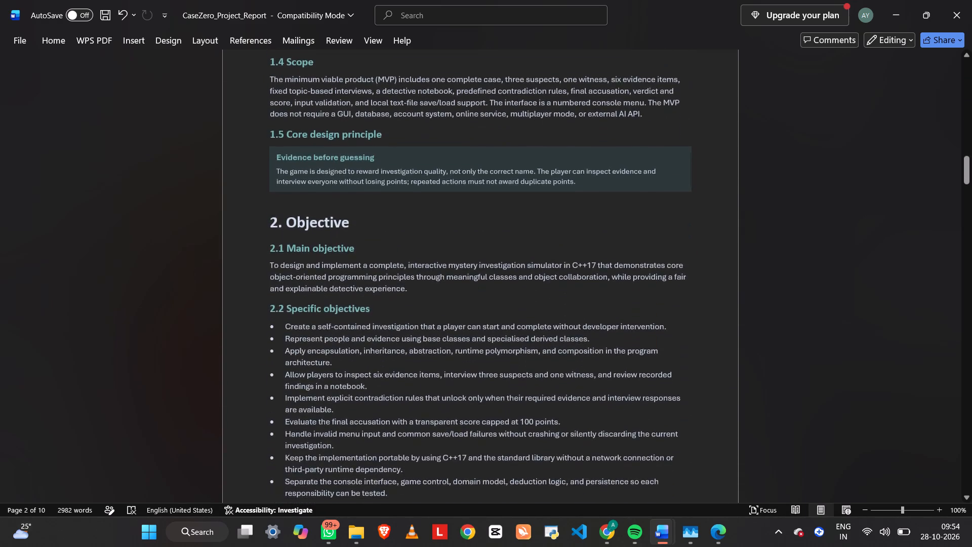
pyautogui.scroll(-4, 464, 270)
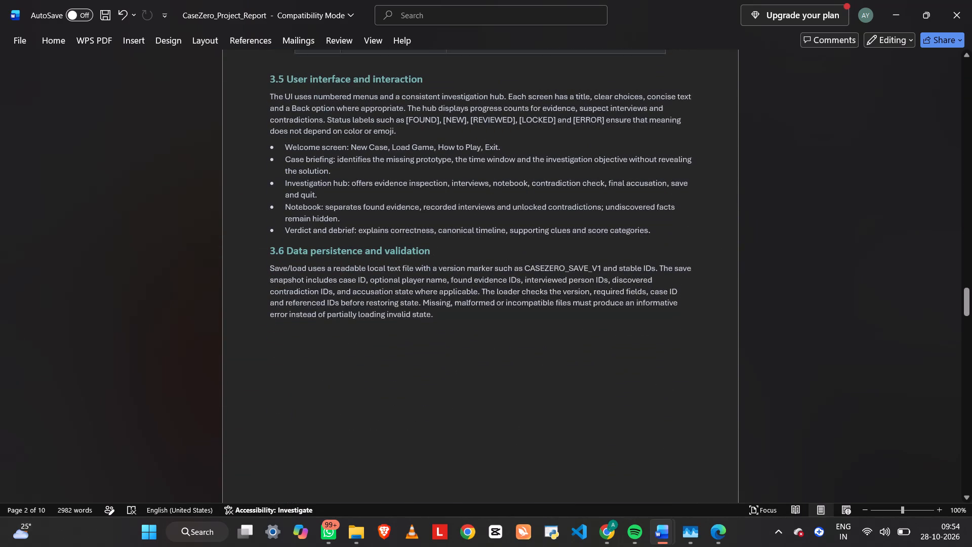
pyautogui.scroll(9, 464, 270)
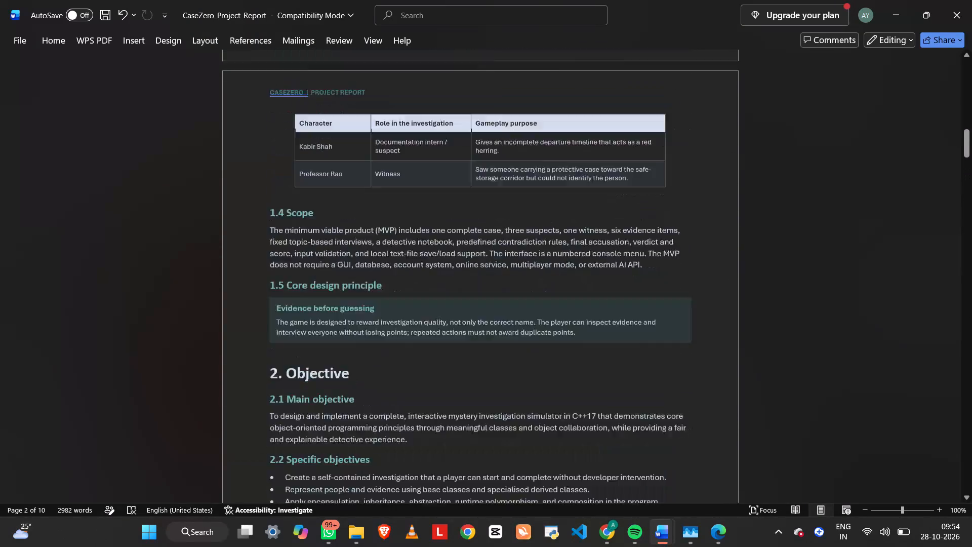
pyautogui.scroll(2, 464, 270)
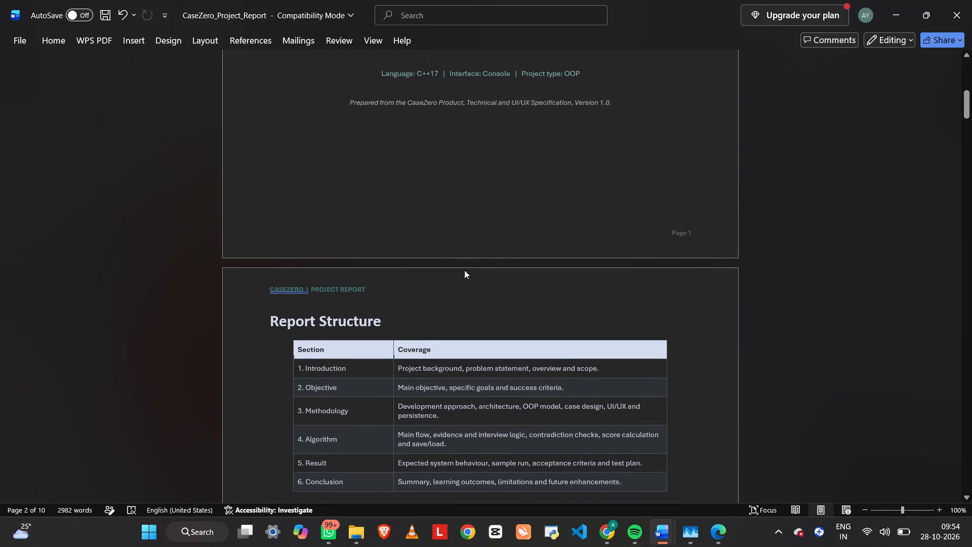
pyautogui.scroll(4, 464, 270)
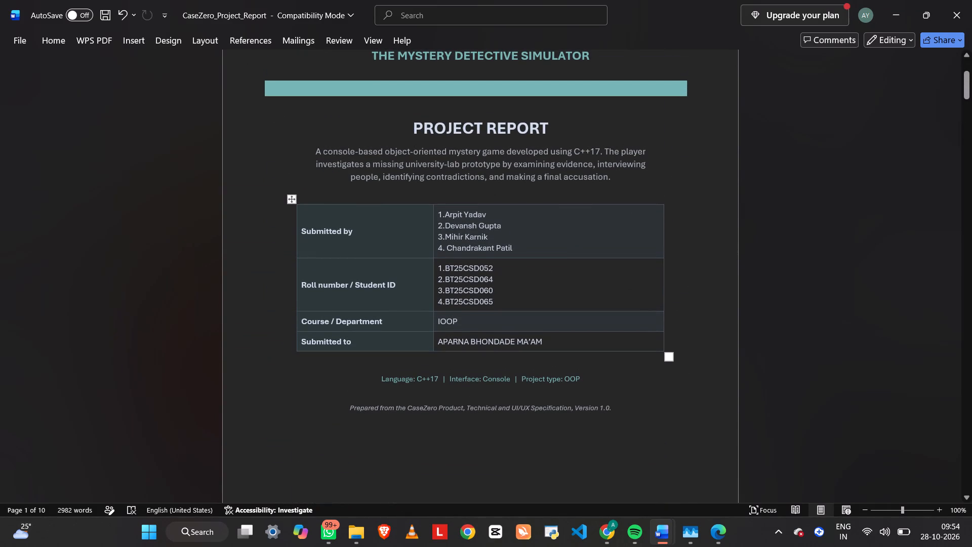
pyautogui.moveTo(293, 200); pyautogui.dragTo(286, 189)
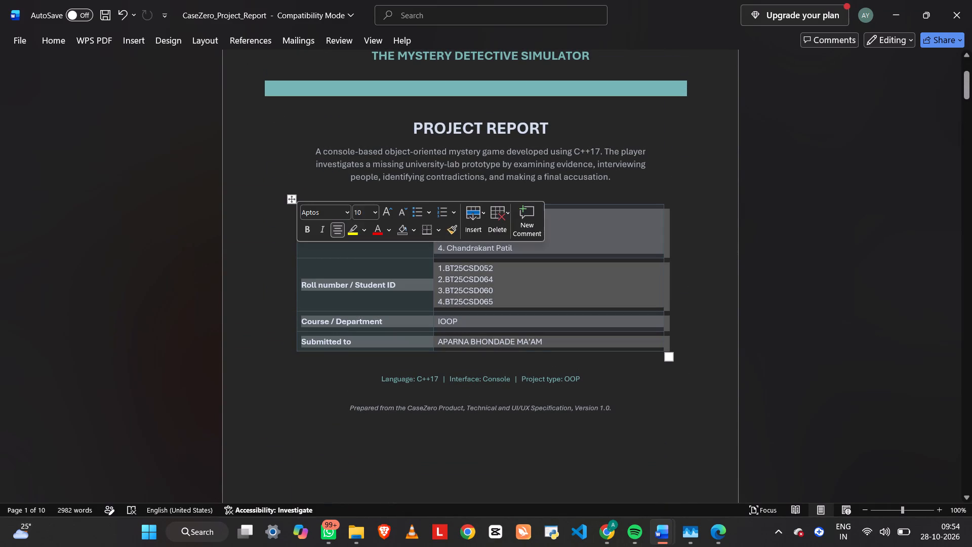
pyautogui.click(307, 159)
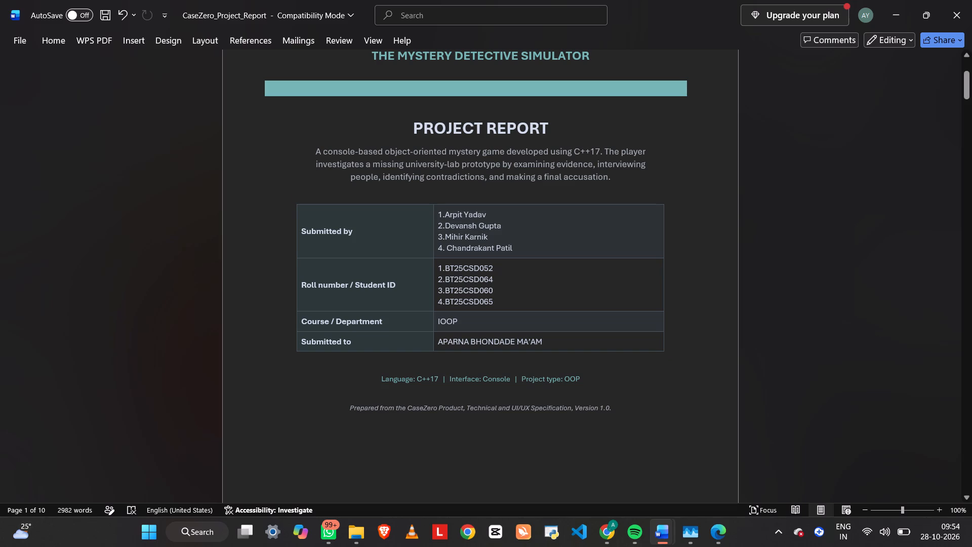
# Review the report's Report Structure, Introduction and Objective sections, including the character table split across pages 2 and 3.
pyautogui.scroll(-1, 437, 376)
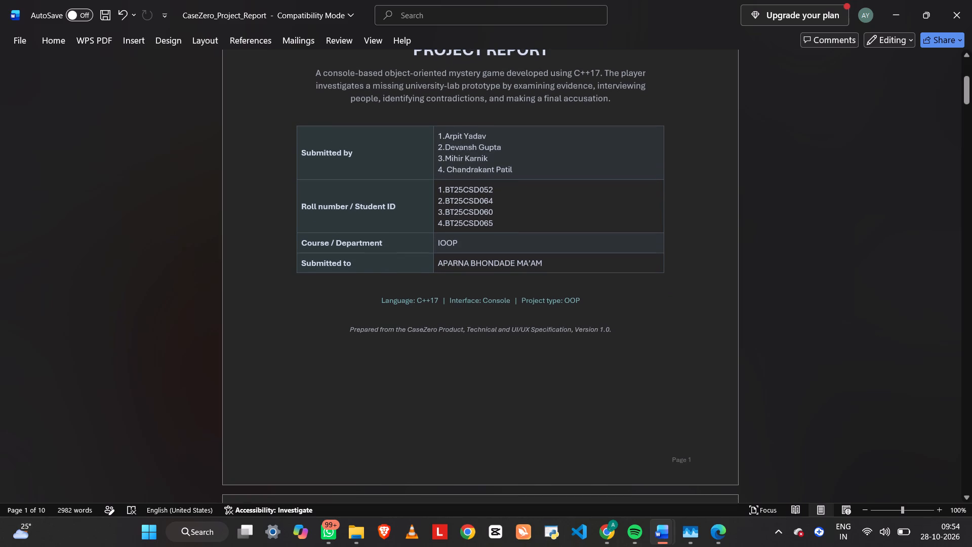
pyautogui.scroll(-3, 437, 376)
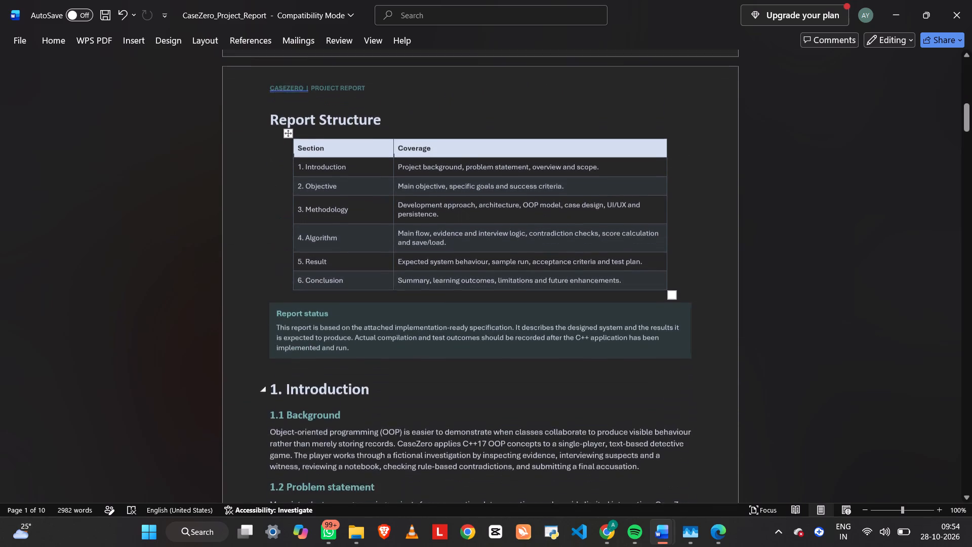
pyautogui.scroll(-1, 437, 376)
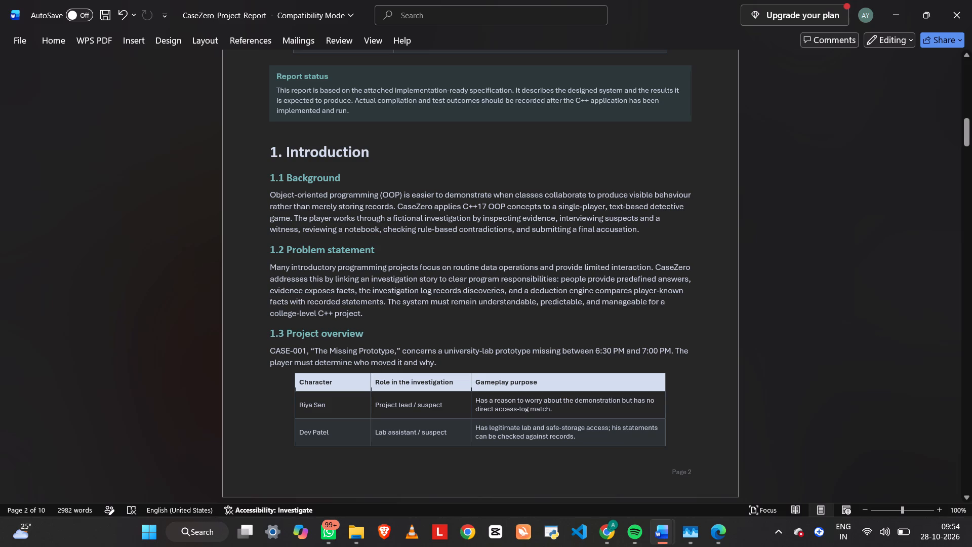
pyautogui.scroll(-2, 450, 237)
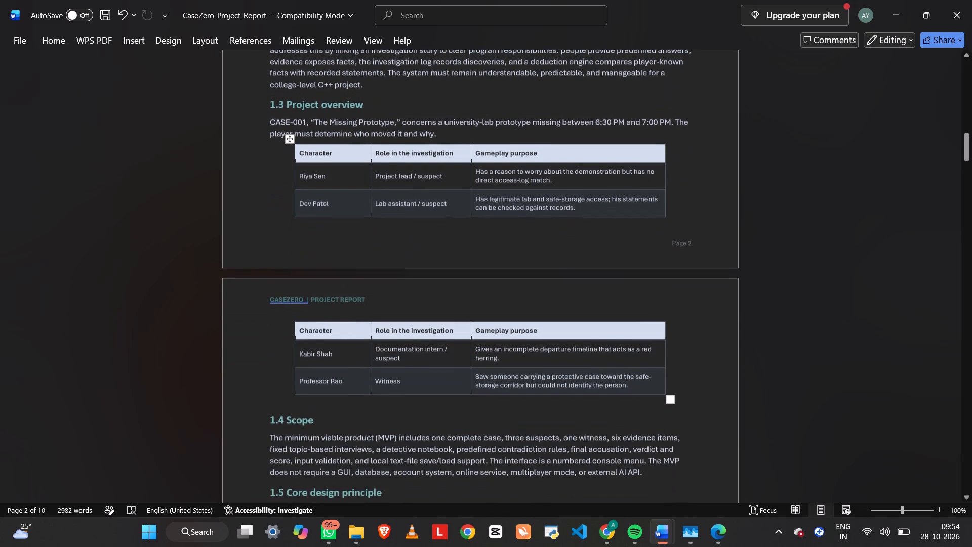
pyautogui.scroll(-3, 450, 237)
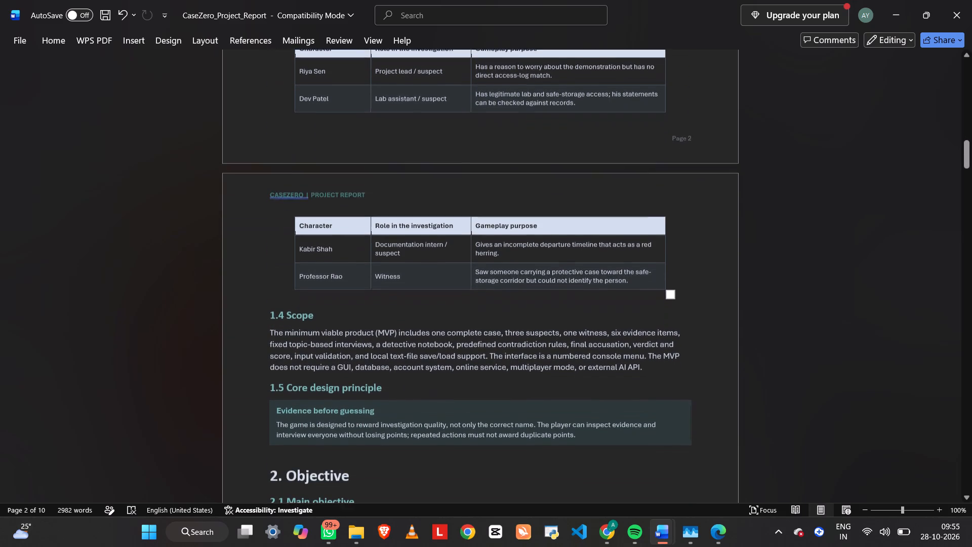
pyautogui.scroll(1, 450, 237)
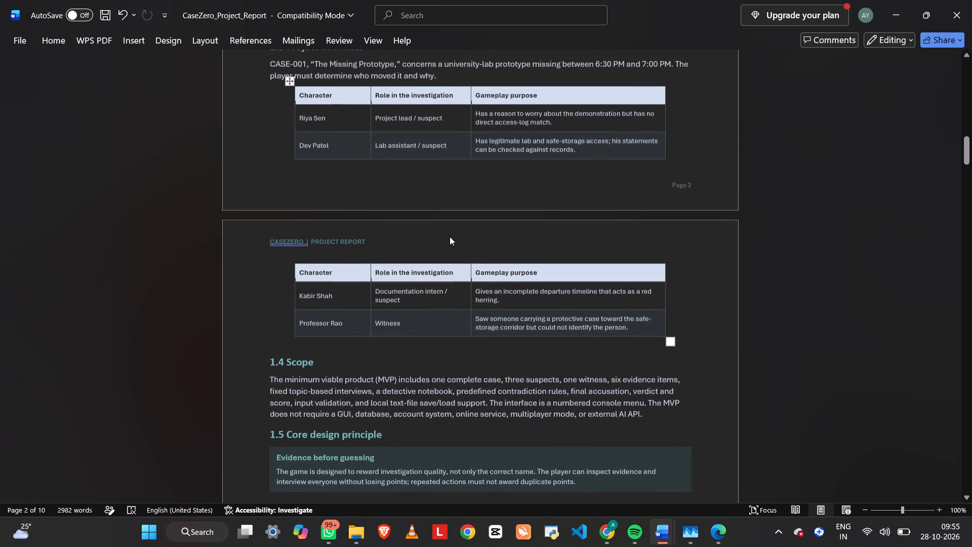
pyautogui.scroll(1, 450, 237)
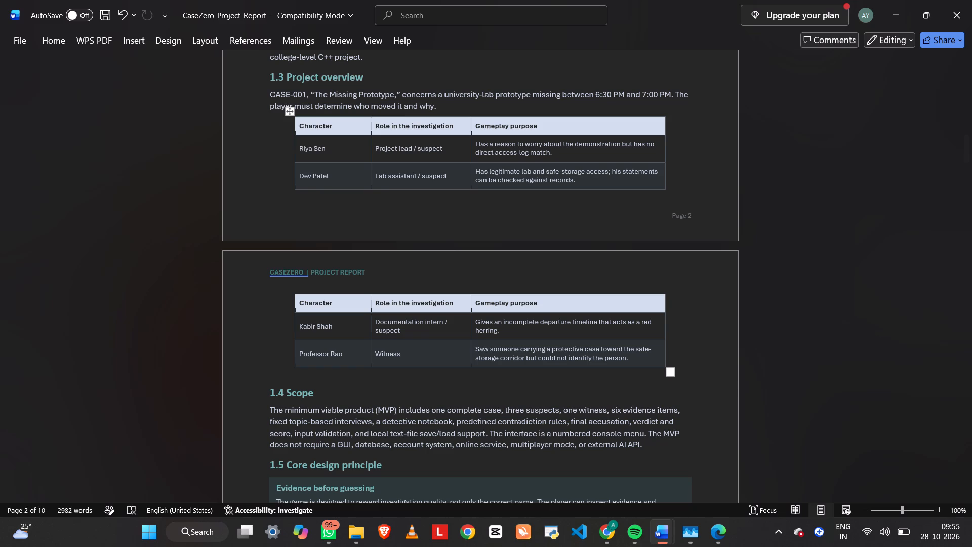
pyautogui.scroll(-1, 445, 125)
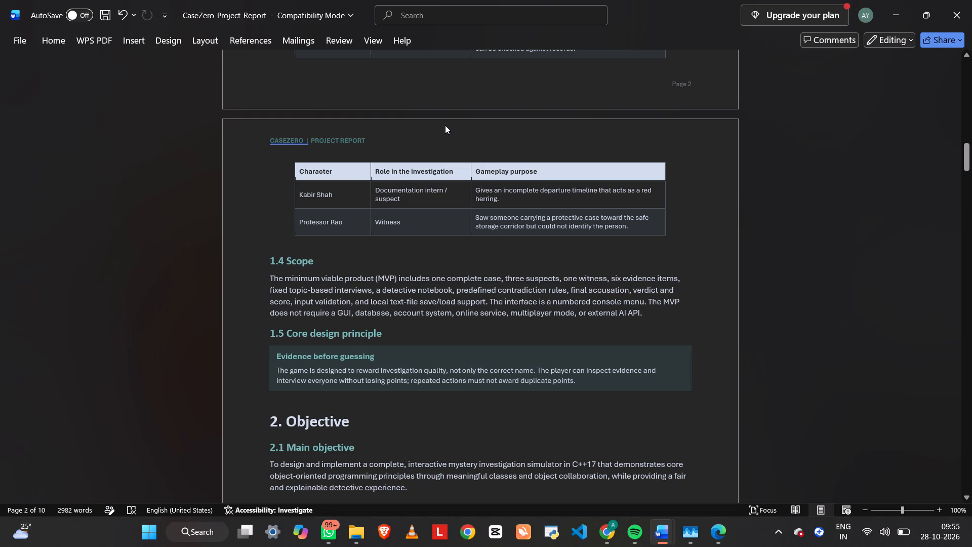
pyautogui.scroll(-2, 445, 125)
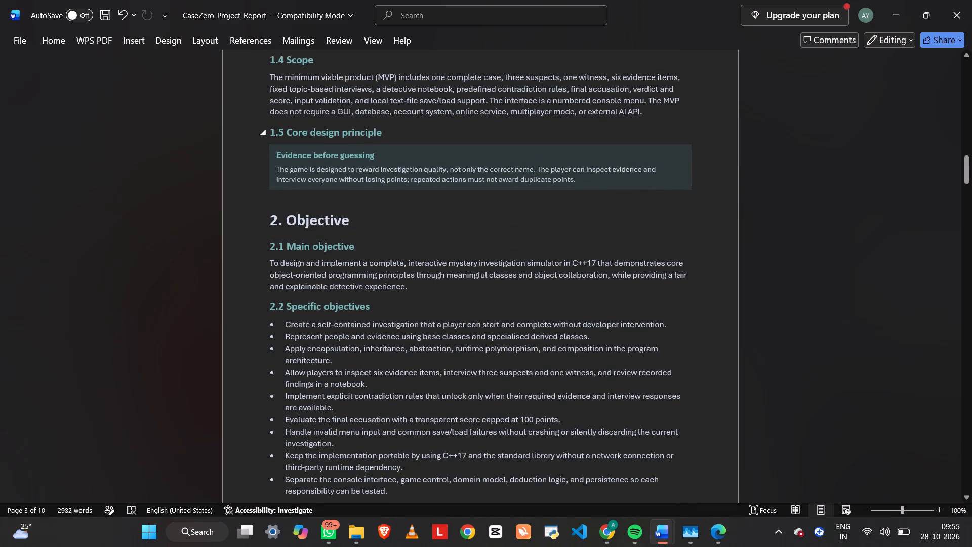
# Review the report from section 2 Objective to 3.3 Object-oriented design, examining how the Success criteria and System architecture tables split across pages.
pyautogui.scroll(-1, 415, 344)
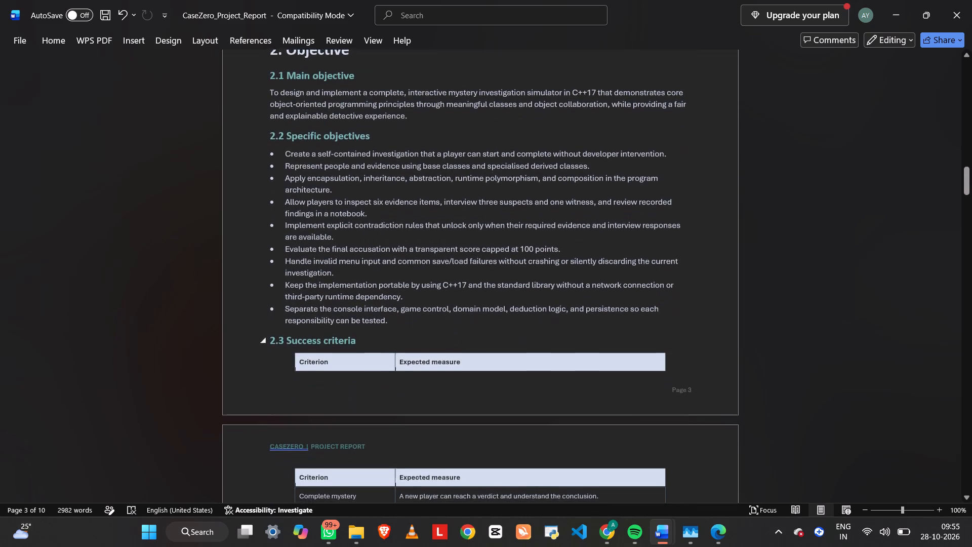
pyautogui.scroll(-1, 415, 344)
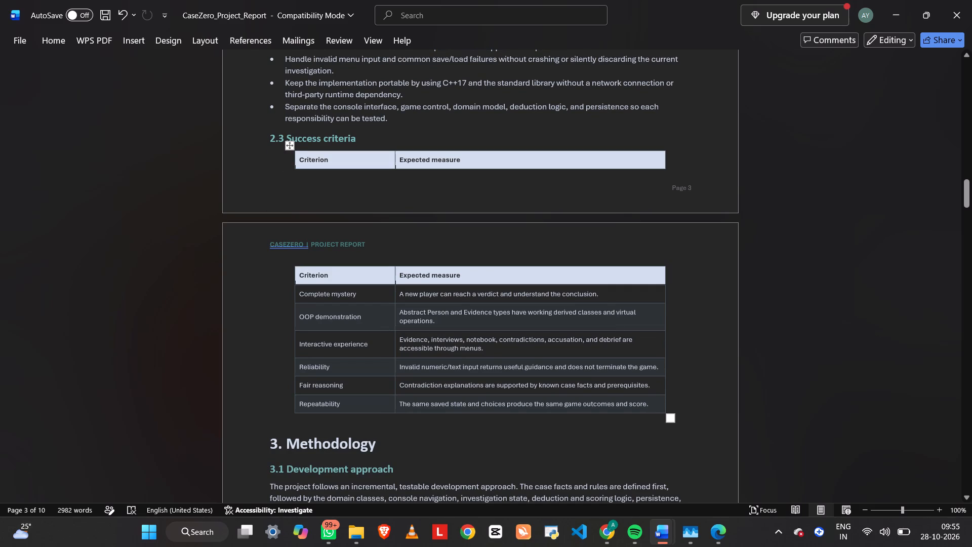
pyautogui.moveTo(292, 151); pyautogui.dragTo(297, 166)
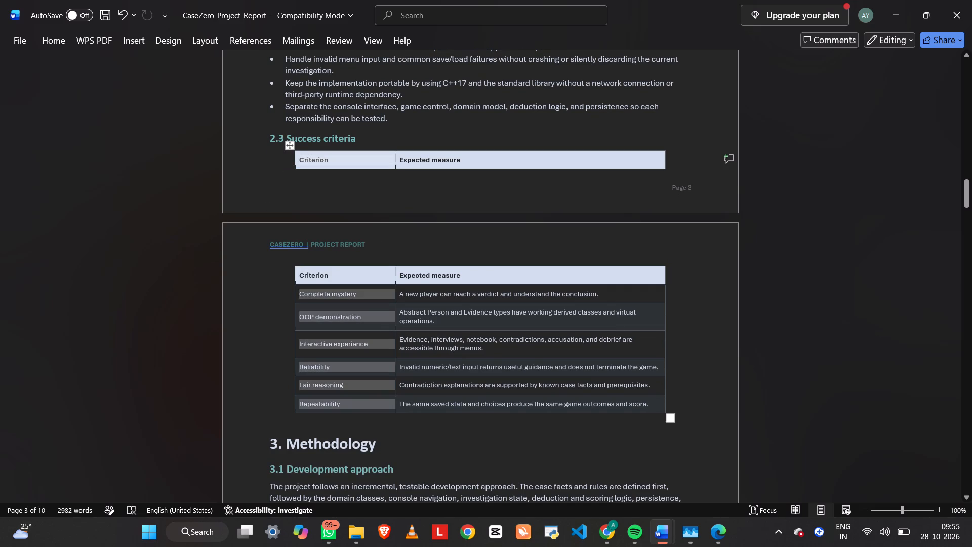
pyautogui.moveTo(297, 166); pyautogui.dragTo(297, 168)
pyautogui.click(283, 169)
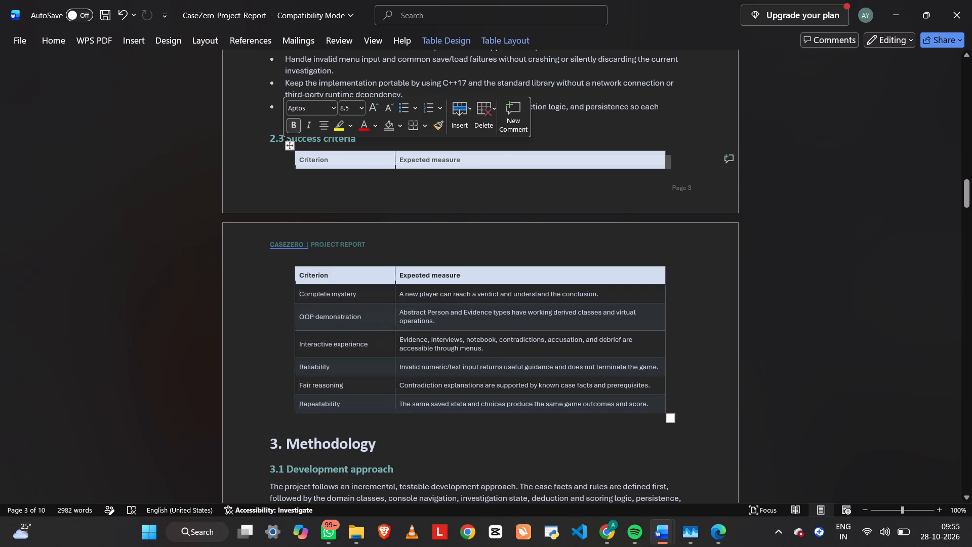
pyautogui.click(522, 152)
pyautogui.click(661, 134)
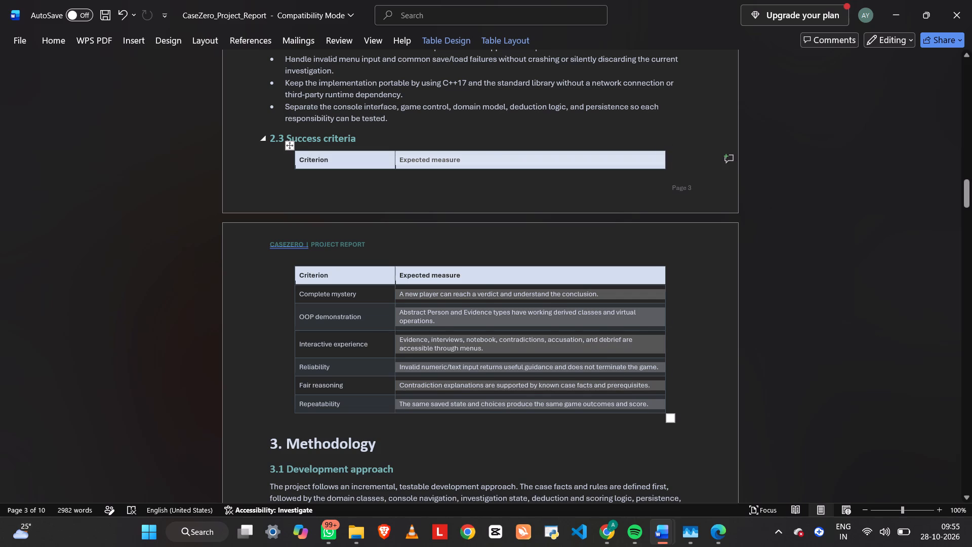
pyautogui.scroll(-1, 618, 198)
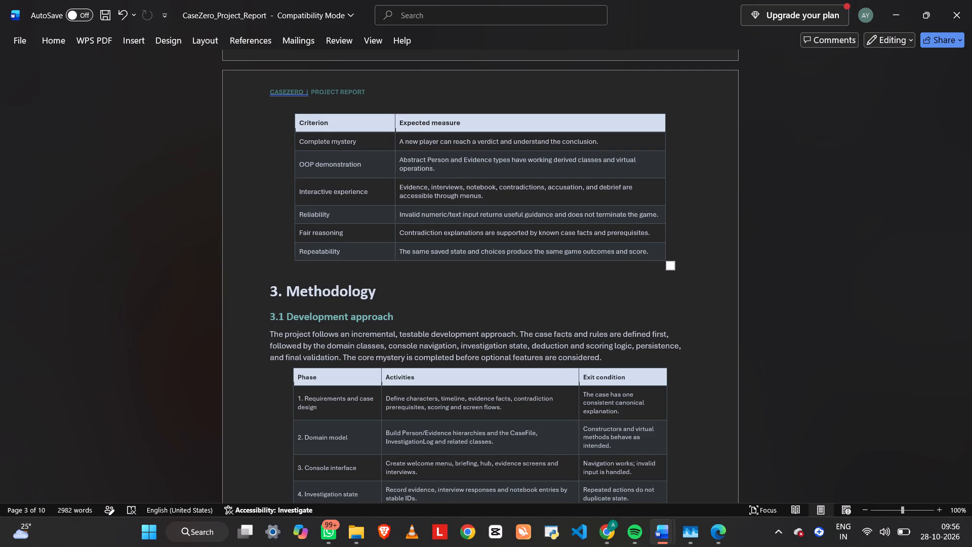
pyautogui.scroll(-3, 563, 297)
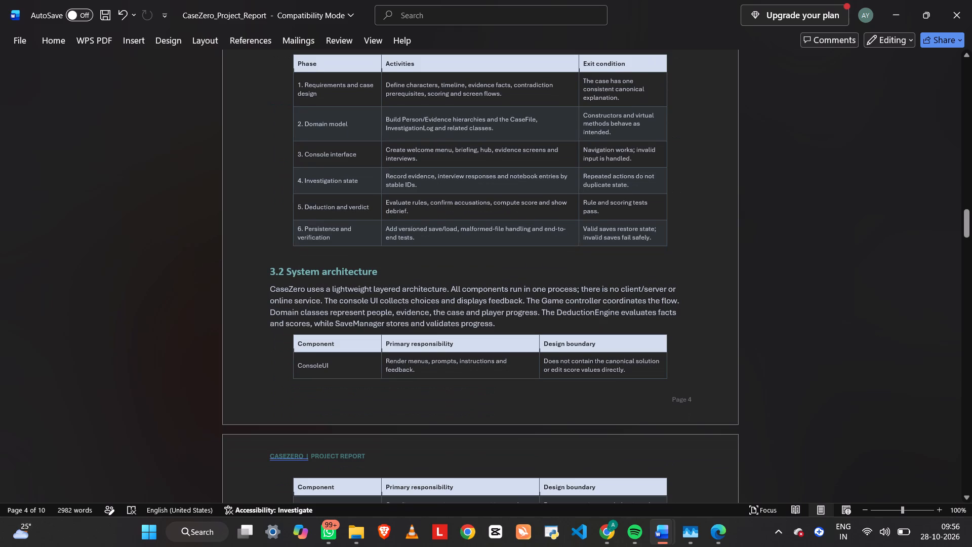
pyautogui.scroll(-2, 563, 297)
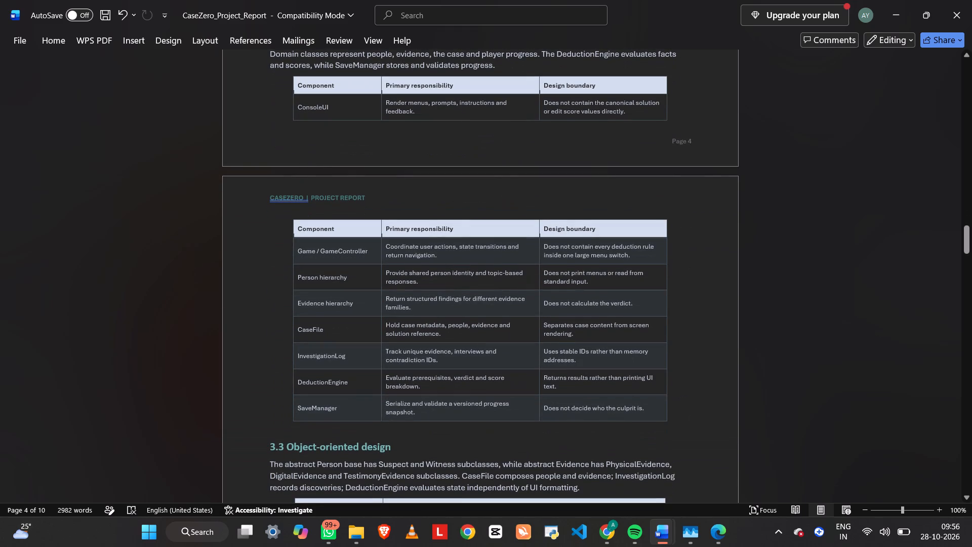
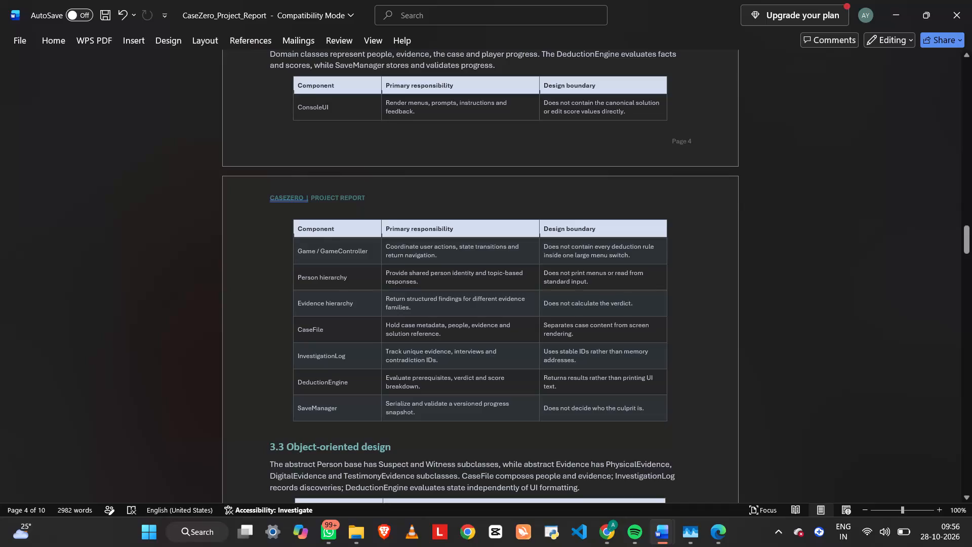
# Review the report's System architecture component table and section 3.3 Object-oriented design, down to the start of 3.4 Case data and deduction method.
pyautogui.scroll(-2, 433, 359)
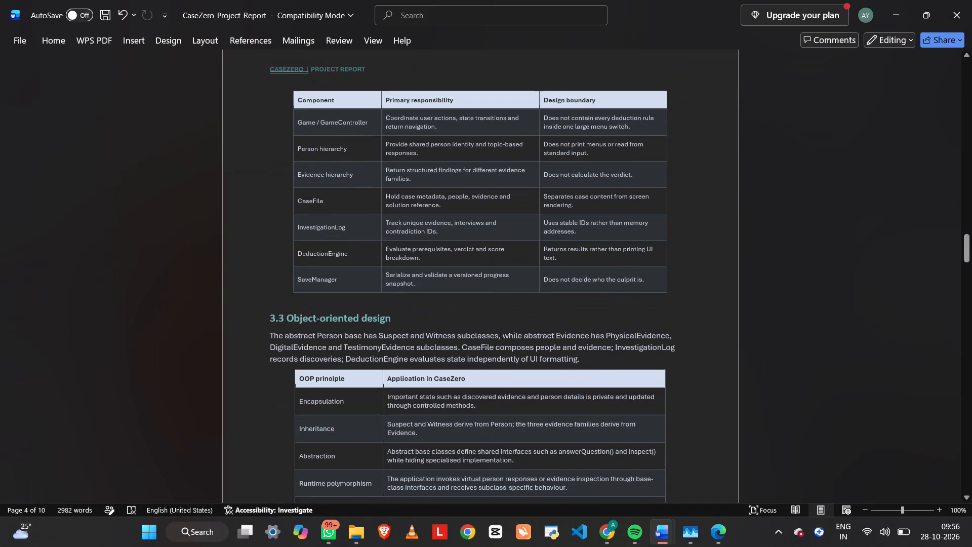
pyautogui.hscroll(-1, 433, 359)
pyautogui.scroll(-1, 433, 359)
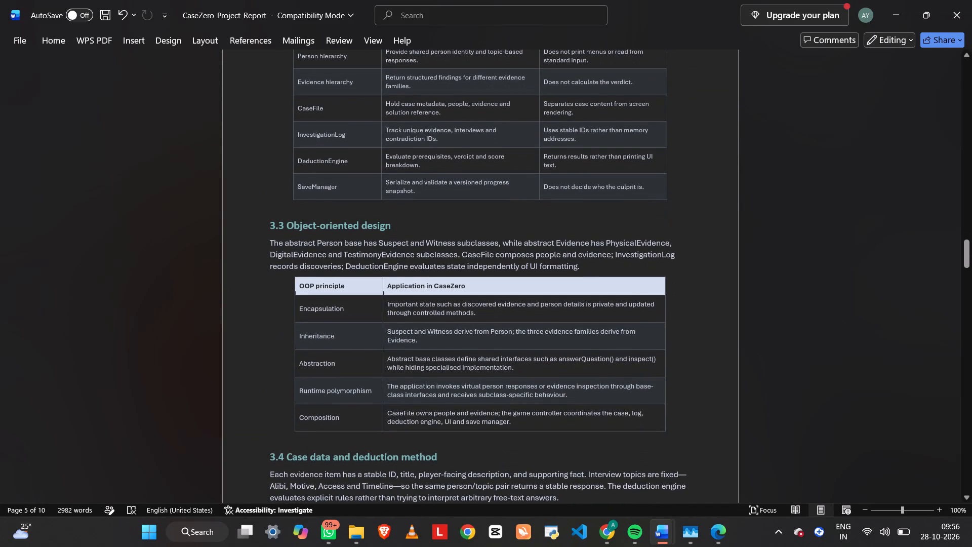
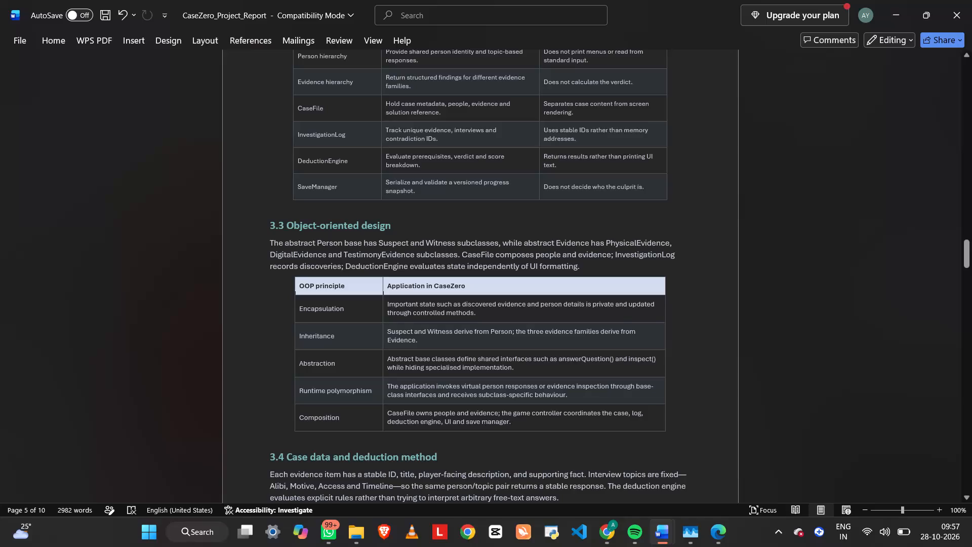
# Return to the report's cover page and save the document under its existing name.
pyautogui.scroll(5, 516, 251)
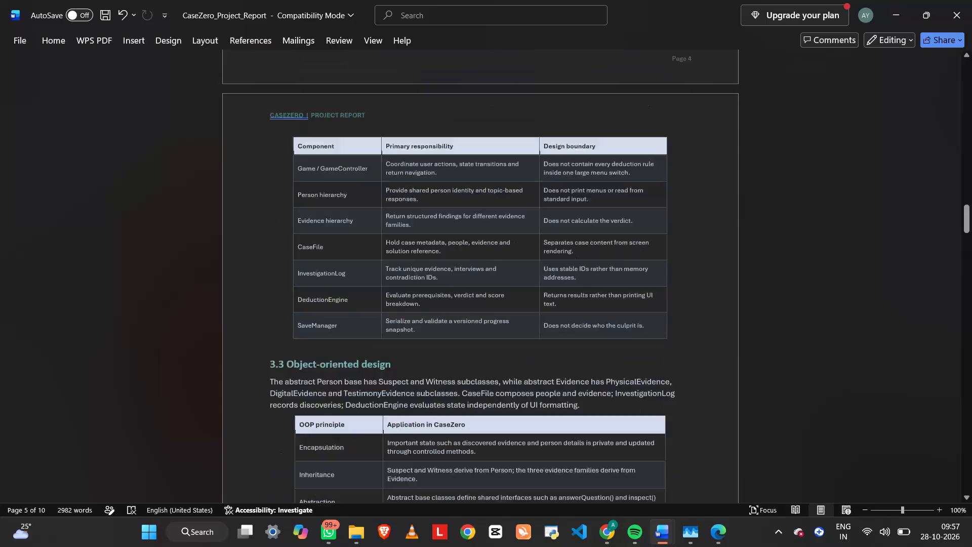
pyautogui.scroll(9, 516, 251)
pyautogui.scroll(-1, 516, 251)
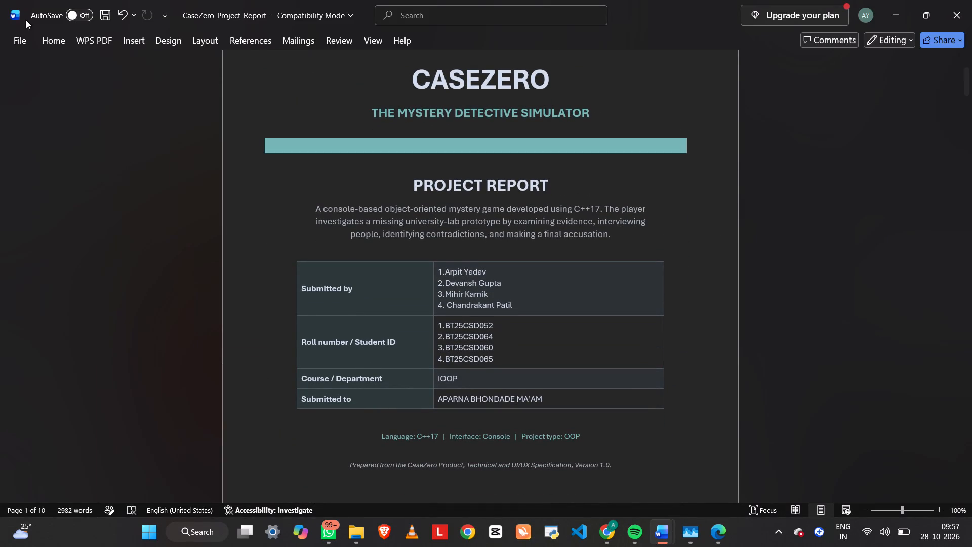
pyautogui.click(13, 40)
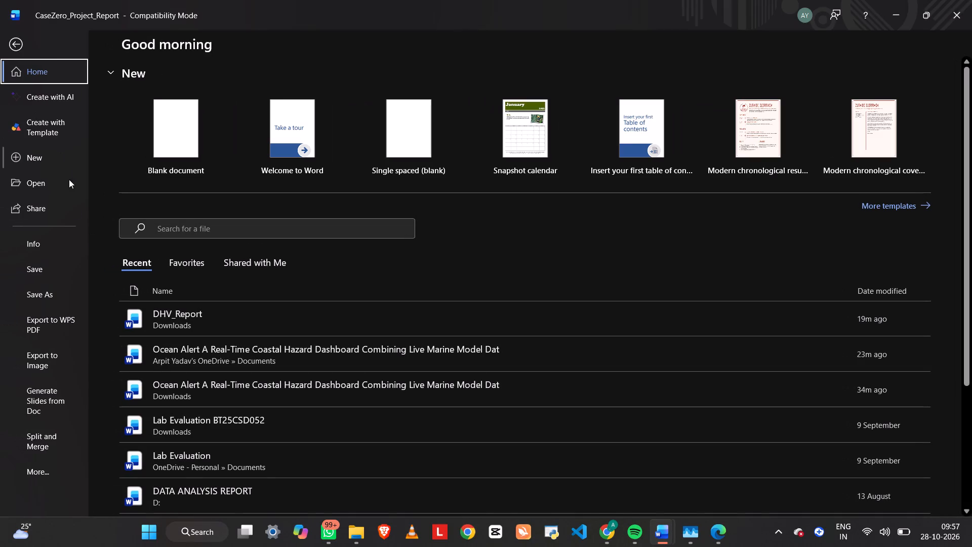
pyautogui.click(54, 270)
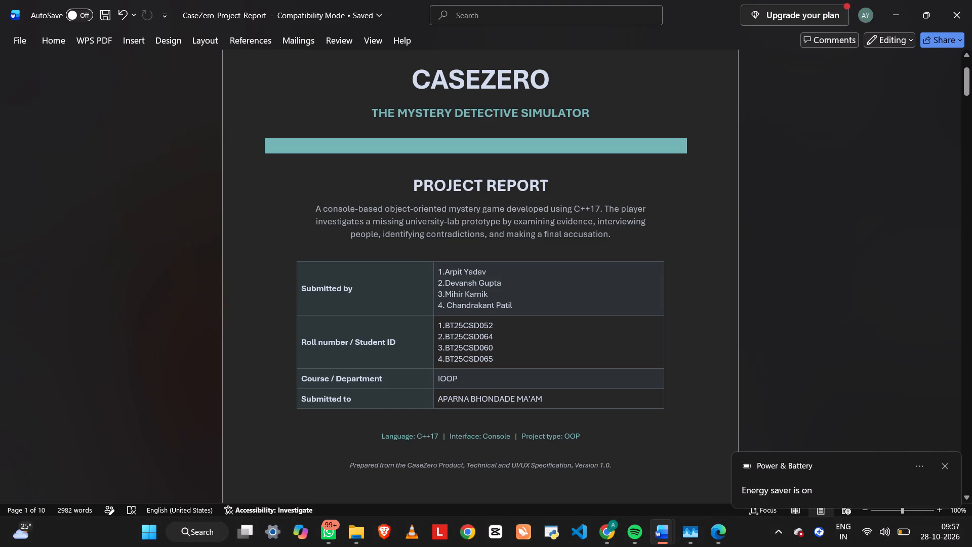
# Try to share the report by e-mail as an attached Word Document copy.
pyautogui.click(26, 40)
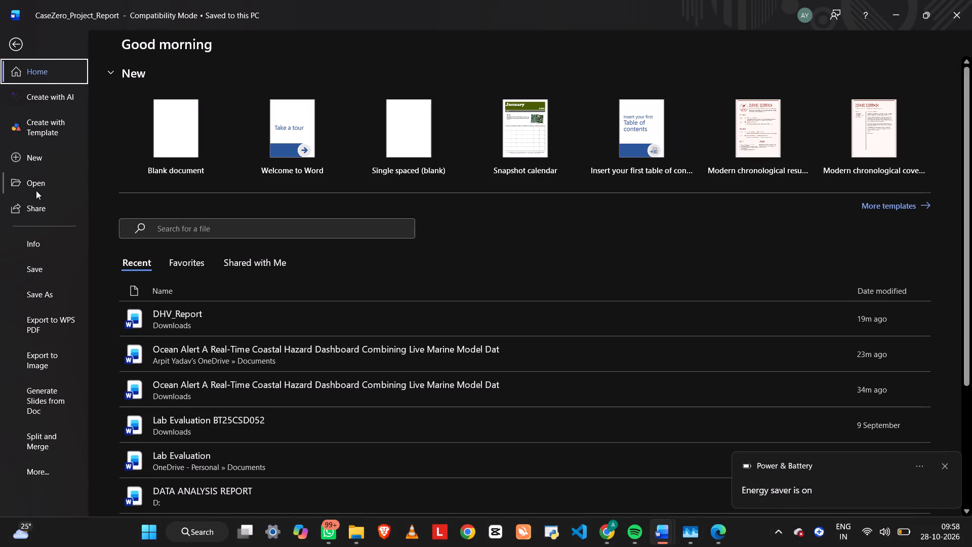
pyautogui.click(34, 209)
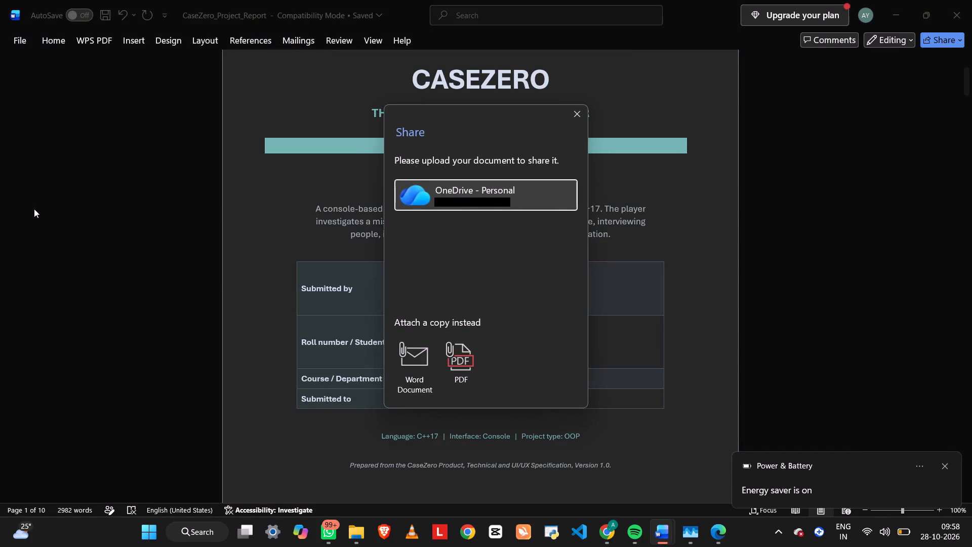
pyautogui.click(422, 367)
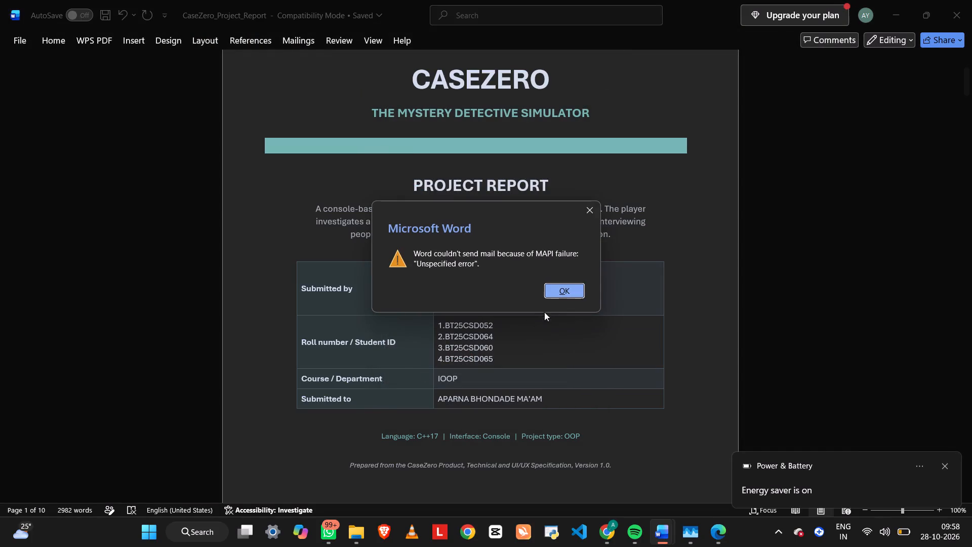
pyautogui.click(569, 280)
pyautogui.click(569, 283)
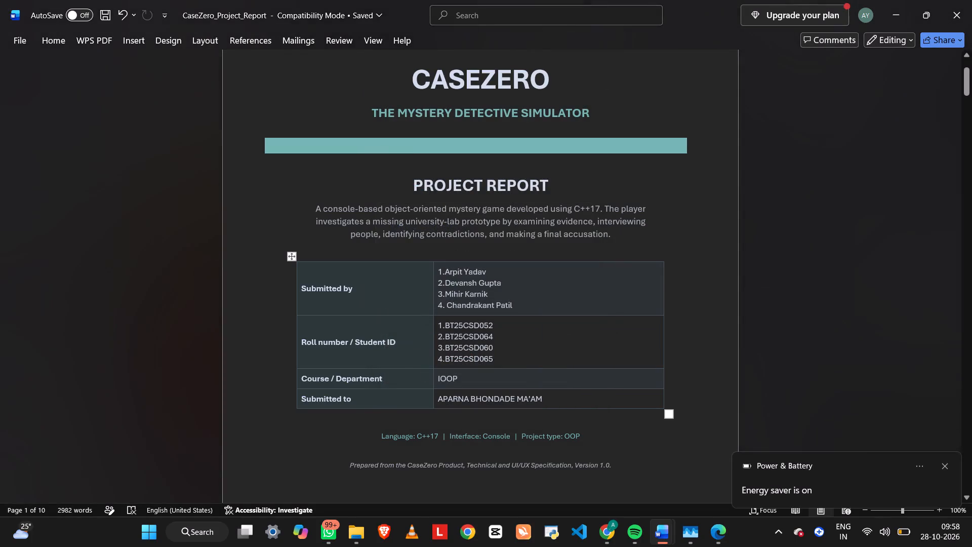
# Save a copy of the report in the Downloads folder as "CaseZero_Project_Report 1" in Word Document format, accepting the upgrade to the newest file format.
pyautogui.click(26, 40)
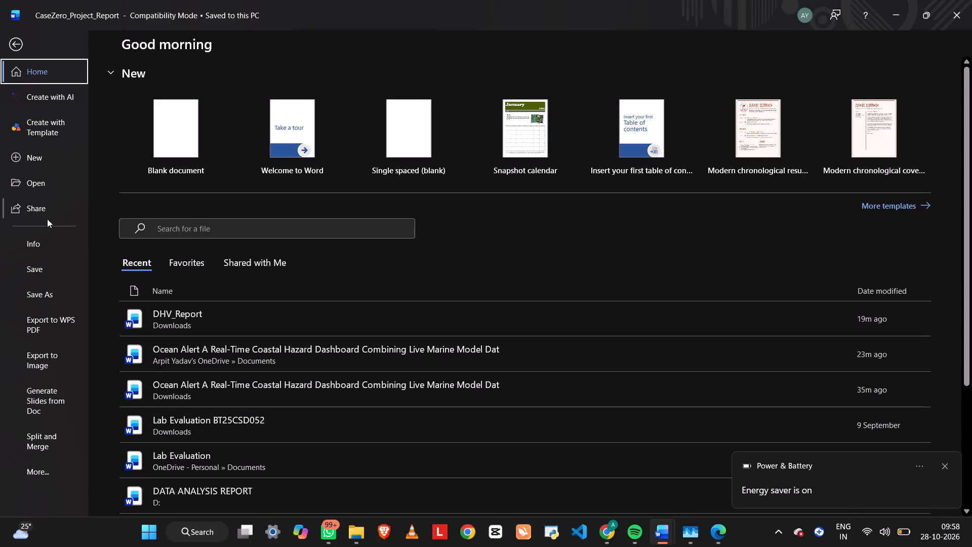
pyautogui.click(42, 296)
pyautogui.click(153, 276)
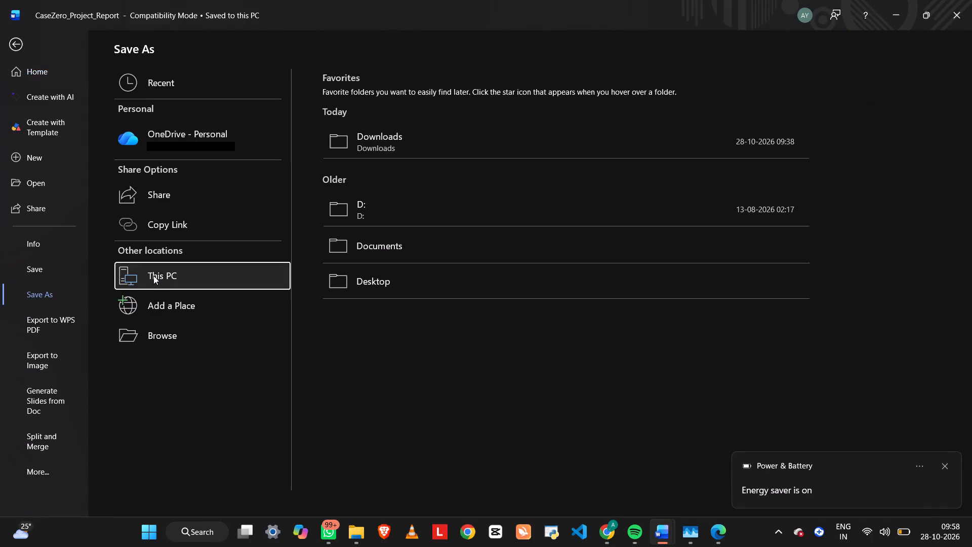
pyautogui.click(374, 134)
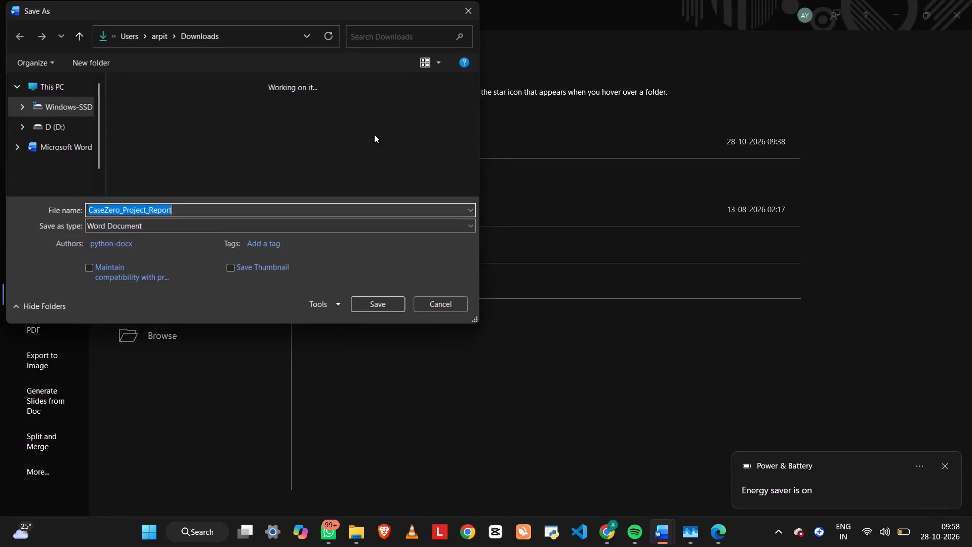
pyautogui.click(250, 211)
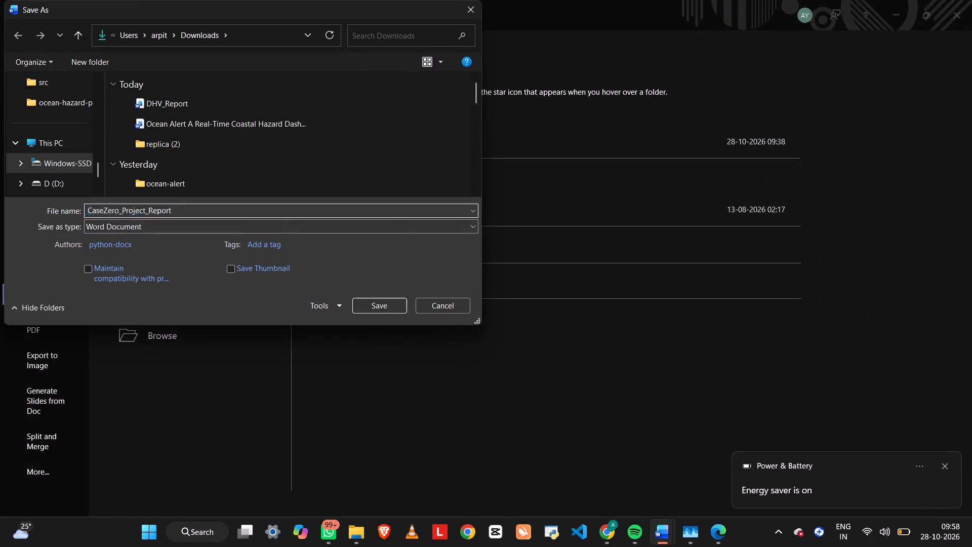
pyautogui.click(250, 211)
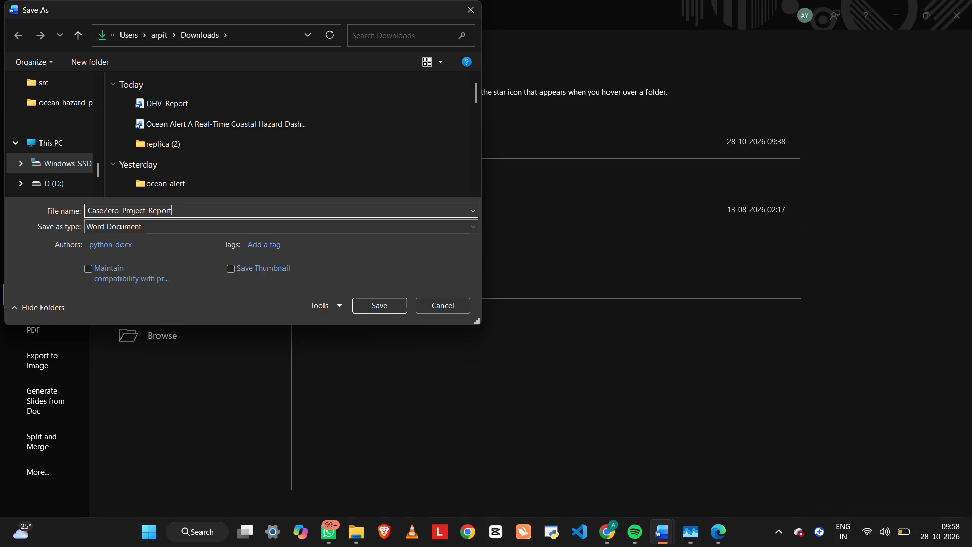
pyautogui.press('space')
pyautogui.write('1')
pyautogui.press('Return')
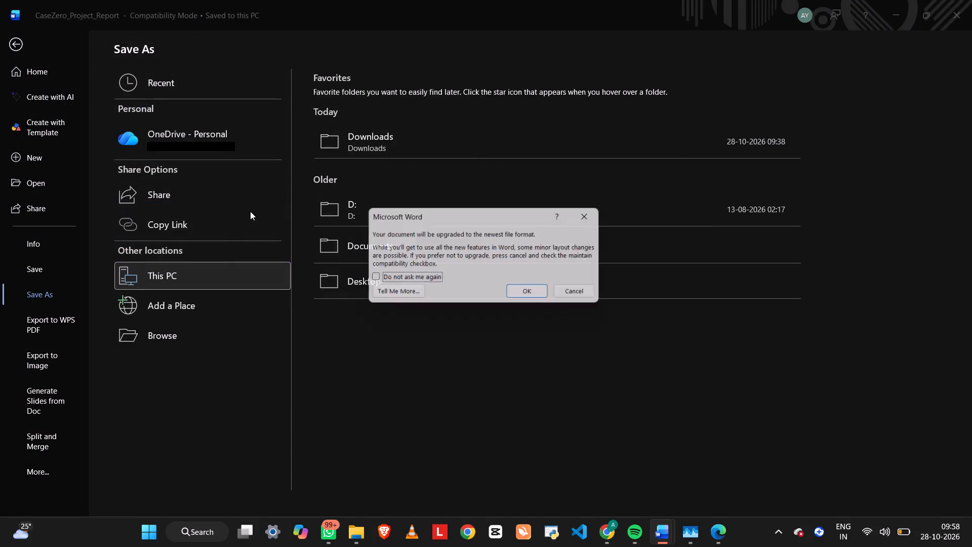
pyautogui.click(536, 292)
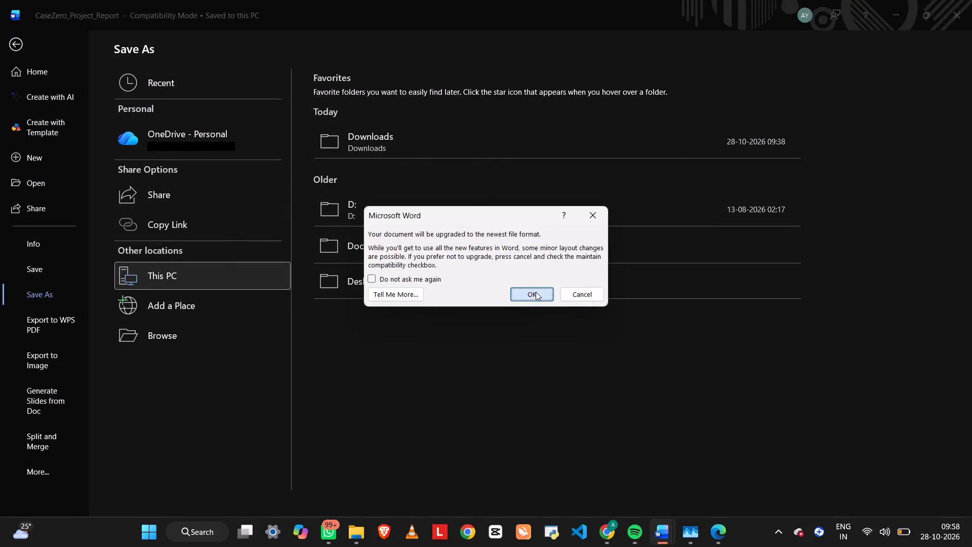
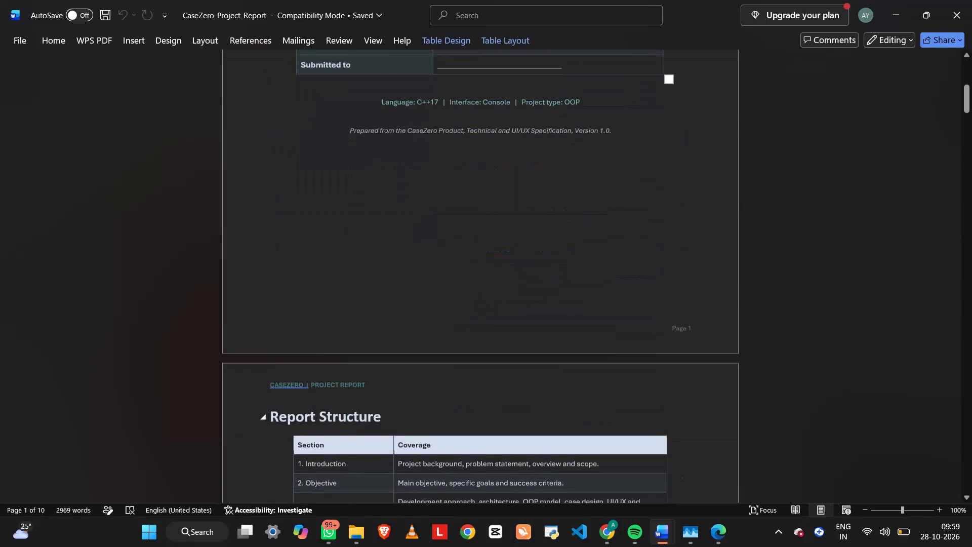
# Read the Report Structure table and the Introduction's background, problem statement and project overview, including the character table.
pyautogui.scroll(-3, 414, 406)
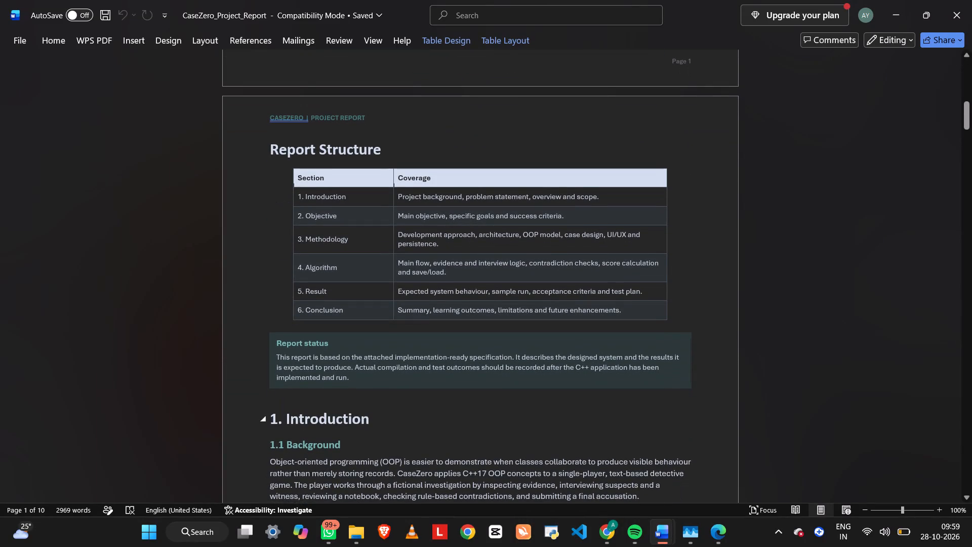
pyautogui.scroll(-2, 414, 406)
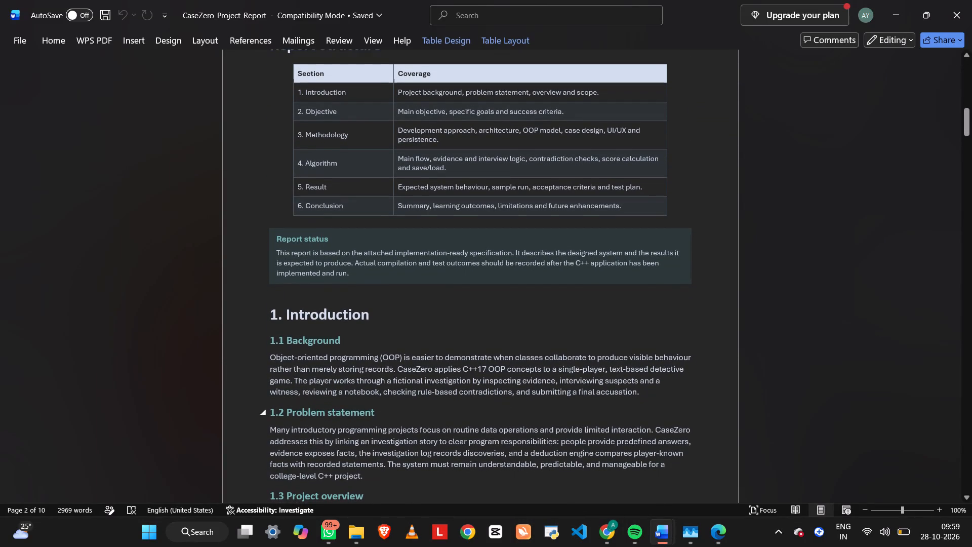
pyautogui.scroll(-4, 414, 406)
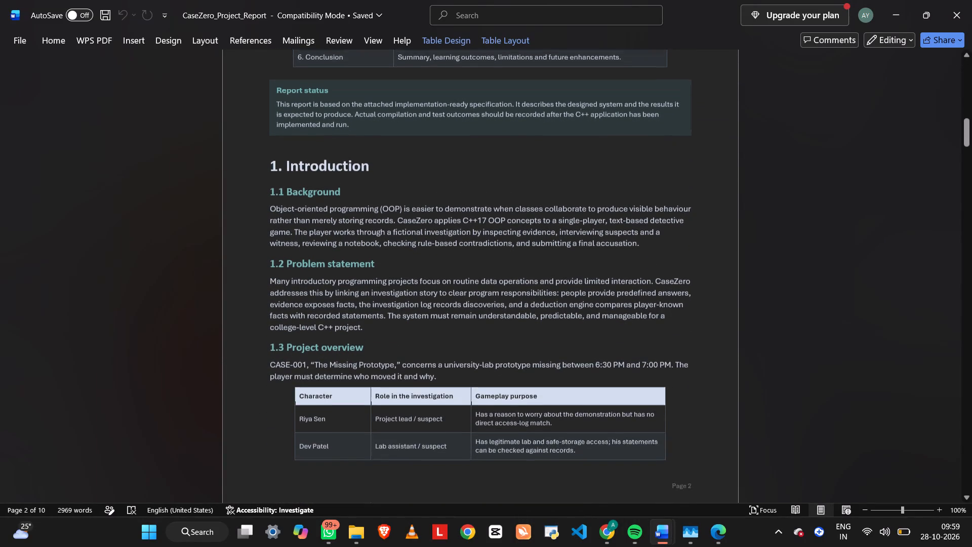
pyautogui.scroll(-1, 414, 406)
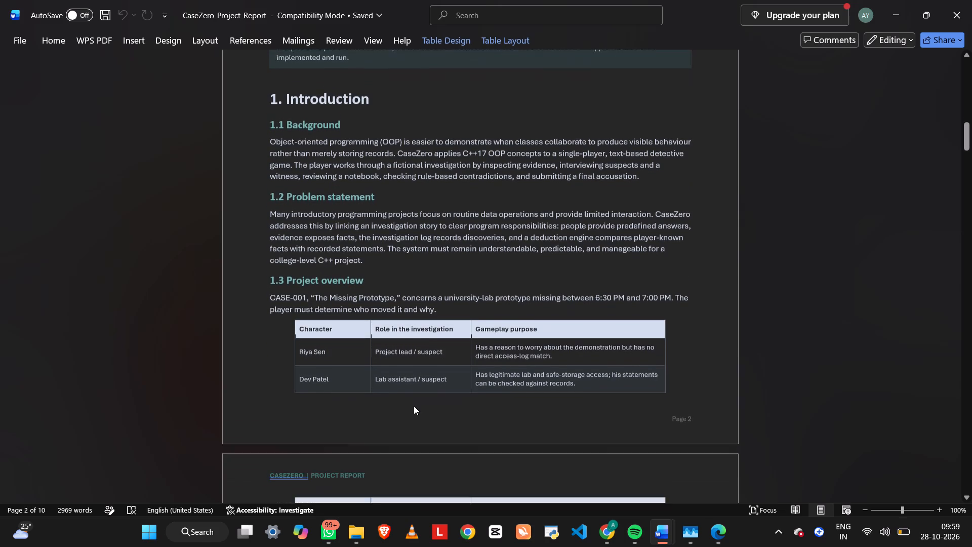
pyautogui.scroll(-1, 414, 406)
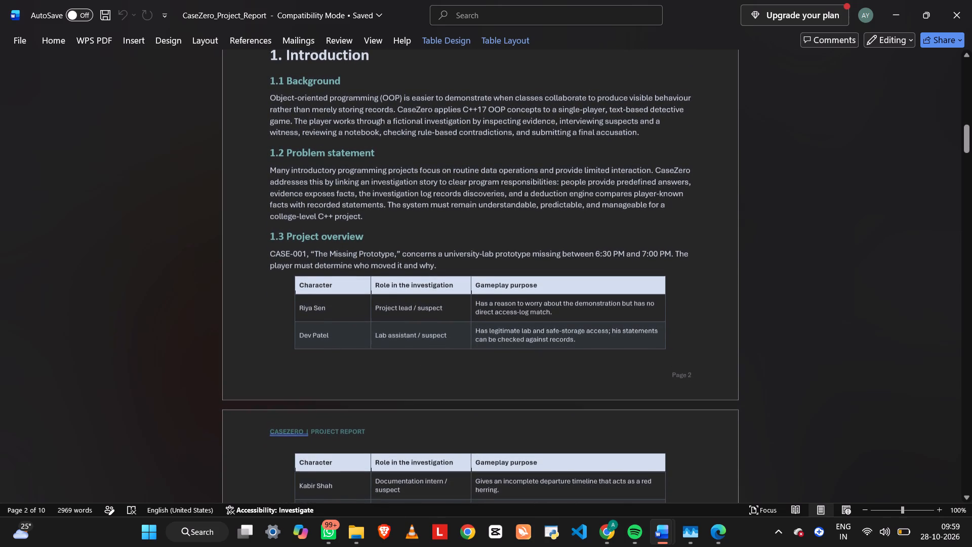
pyautogui.scroll(-1, 414, 406)
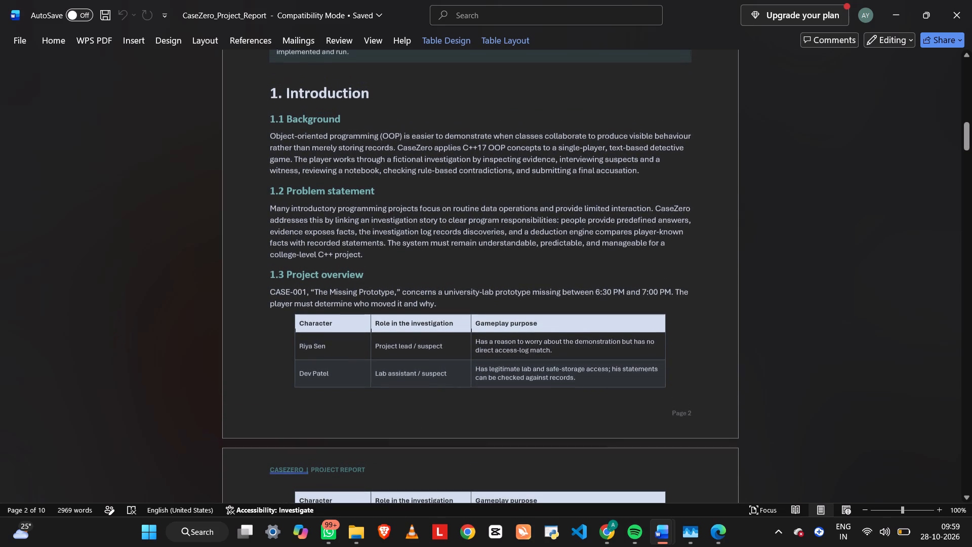
pyautogui.scroll(-2, 414, 406)
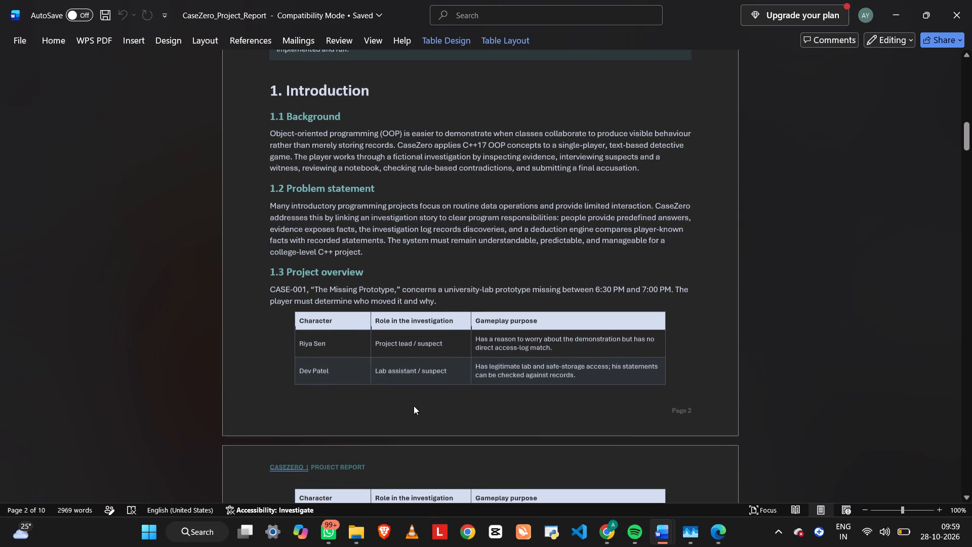
pyautogui.scroll(-1, 414, 406)
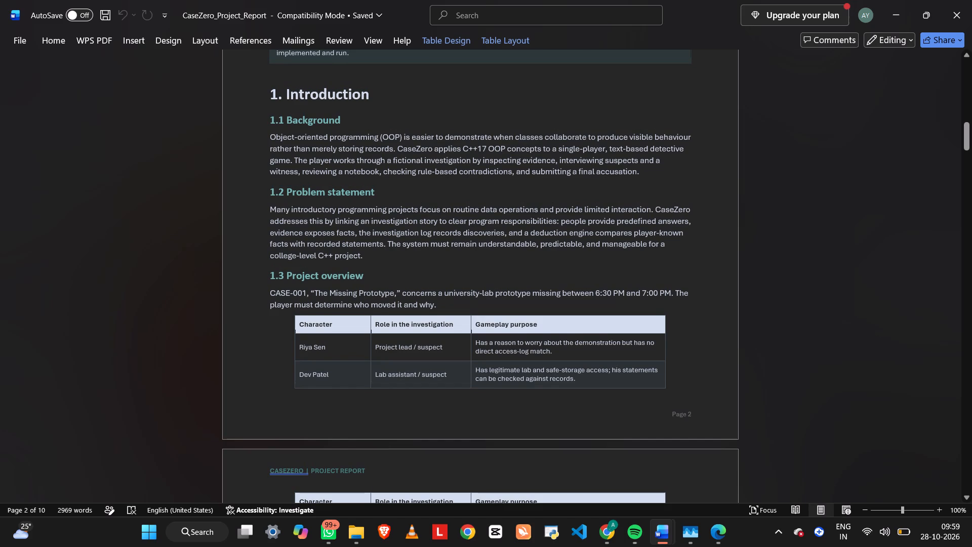
pyautogui.scroll(-2, 414, 406)
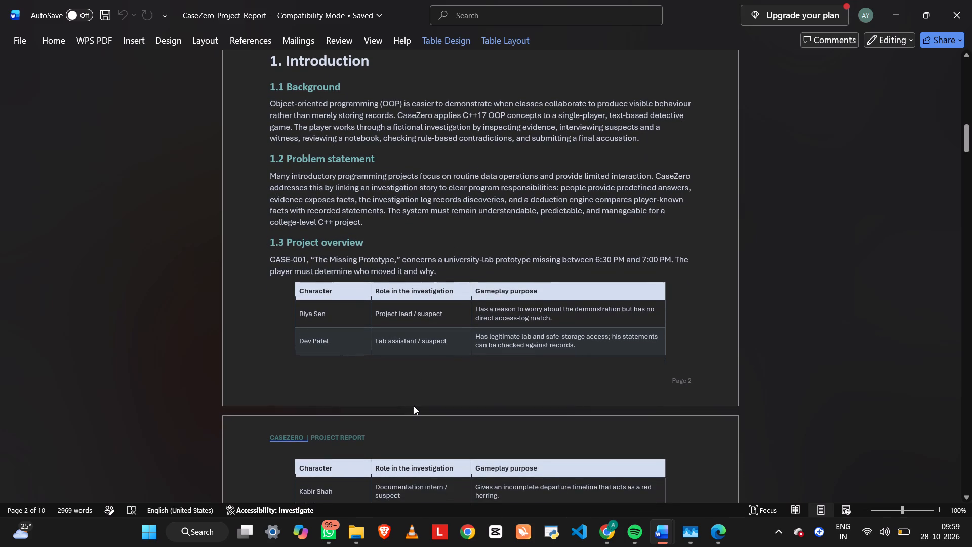
pyautogui.scroll(-4, 414, 406)
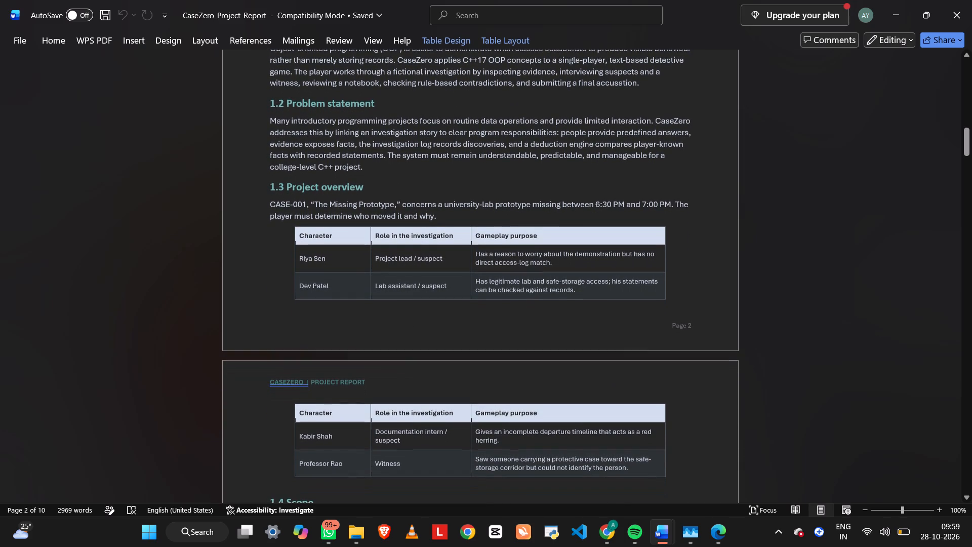
pyautogui.scroll(-2, 414, 406)
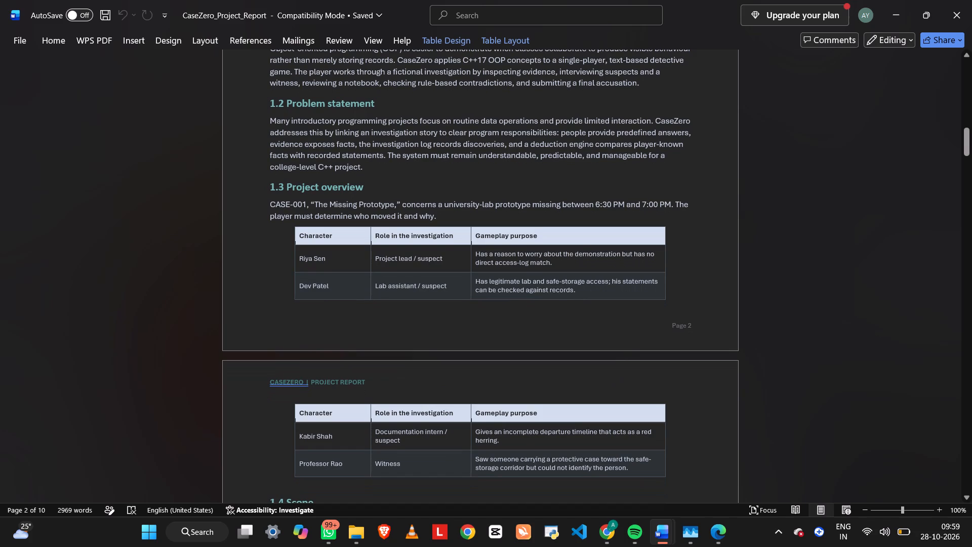
pyautogui.scroll(-1, 414, 406)
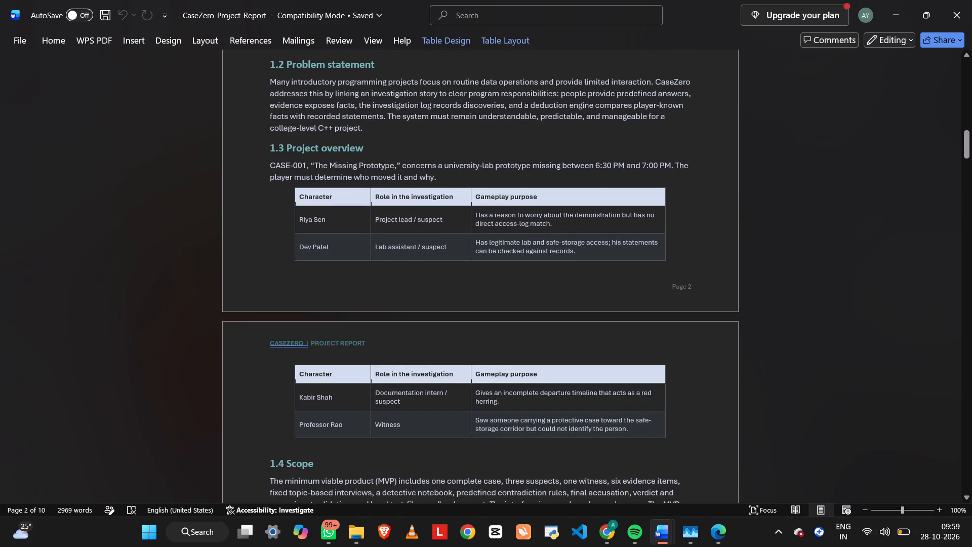
pyautogui.scroll(-4, 414, 406)
# Review the rest of the character table, the Scope section and the Core design principle section on page 3.
pyautogui.scroll(-2, 414, 406)
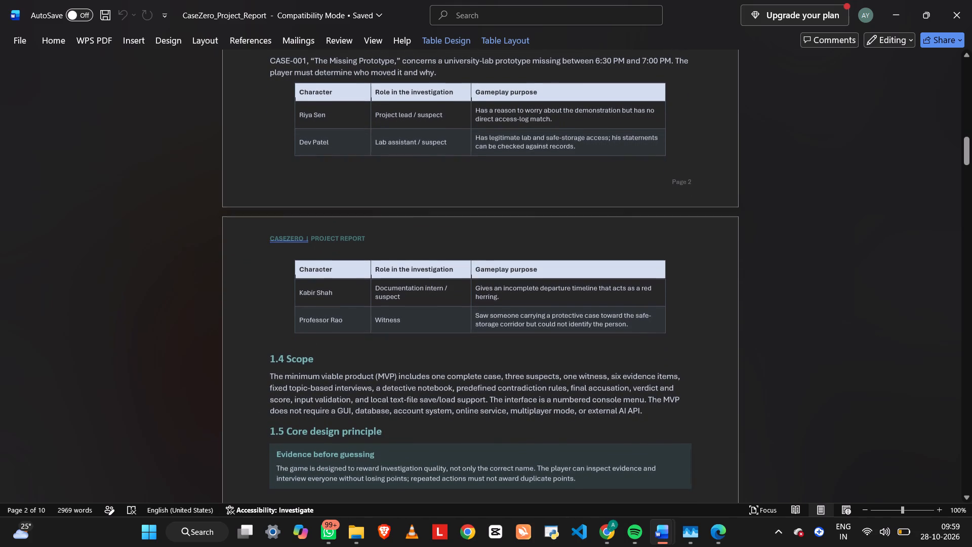
pyautogui.scroll(-1, 414, 406)
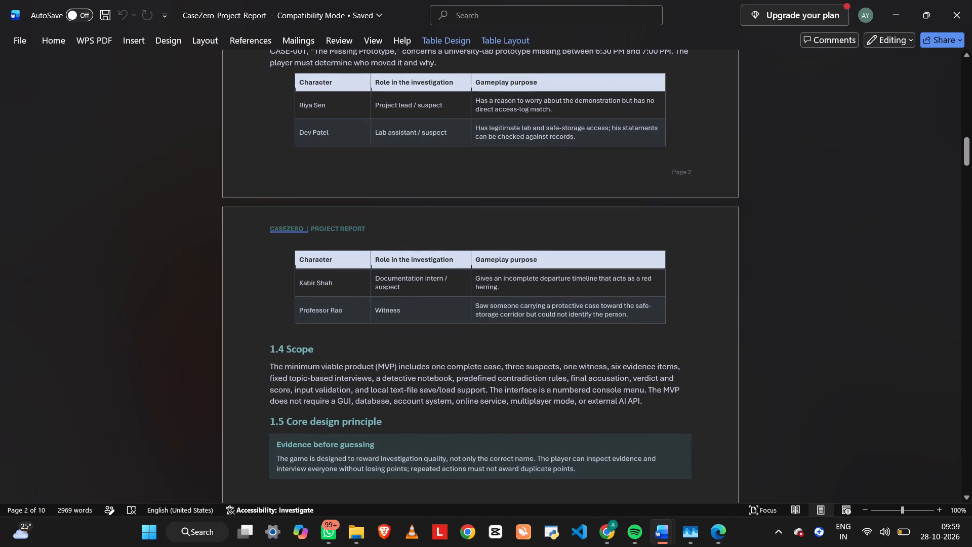
pyautogui.scroll(-1, 414, 406)
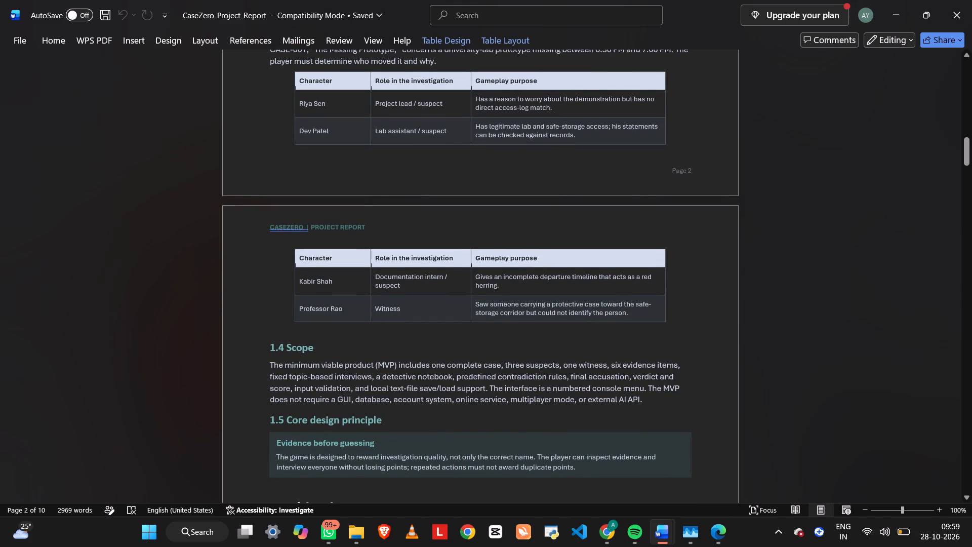
pyautogui.scroll(-2, 414, 406)
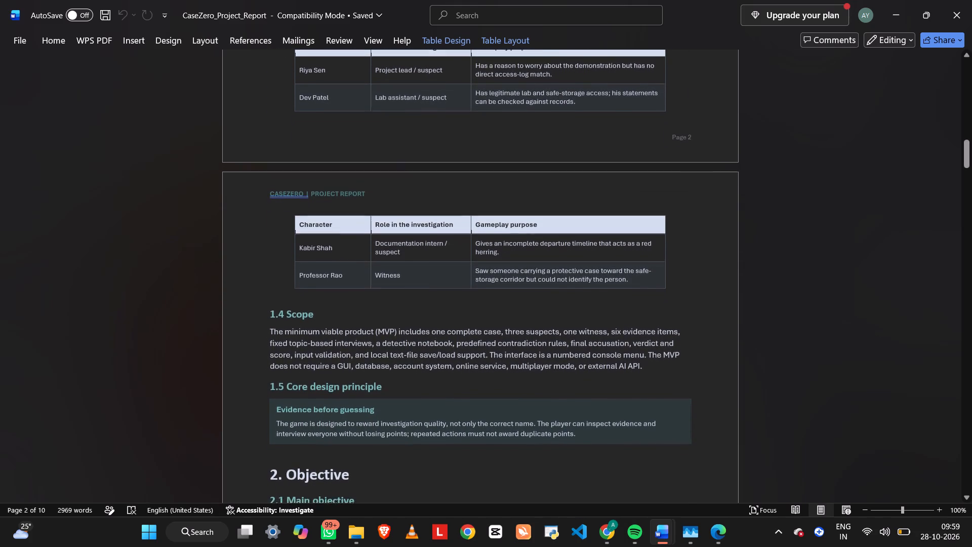
pyautogui.scroll(-2, 414, 406)
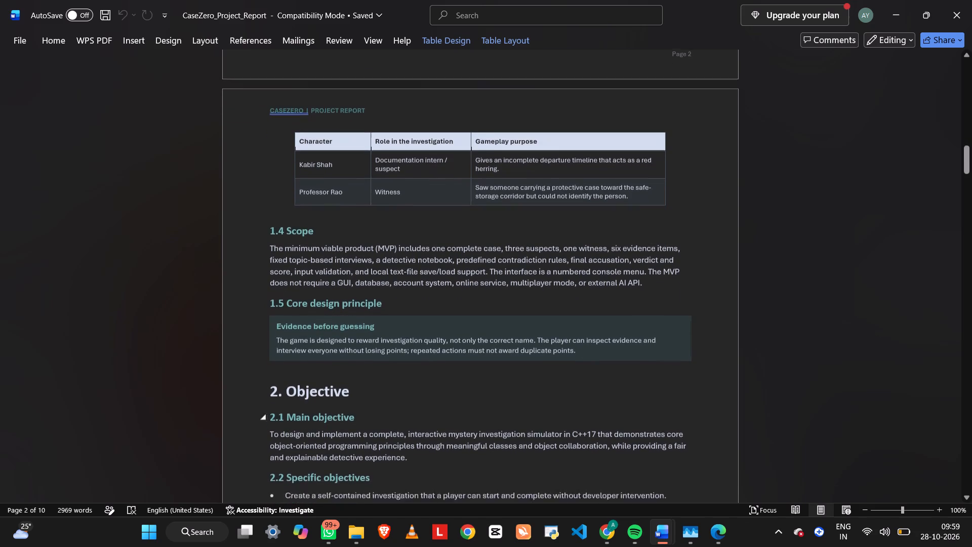
# Review the Objective section, covering the main objective, the specific objectives and the start of the success criteria table.
pyautogui.scroll(-3, 414, 406)
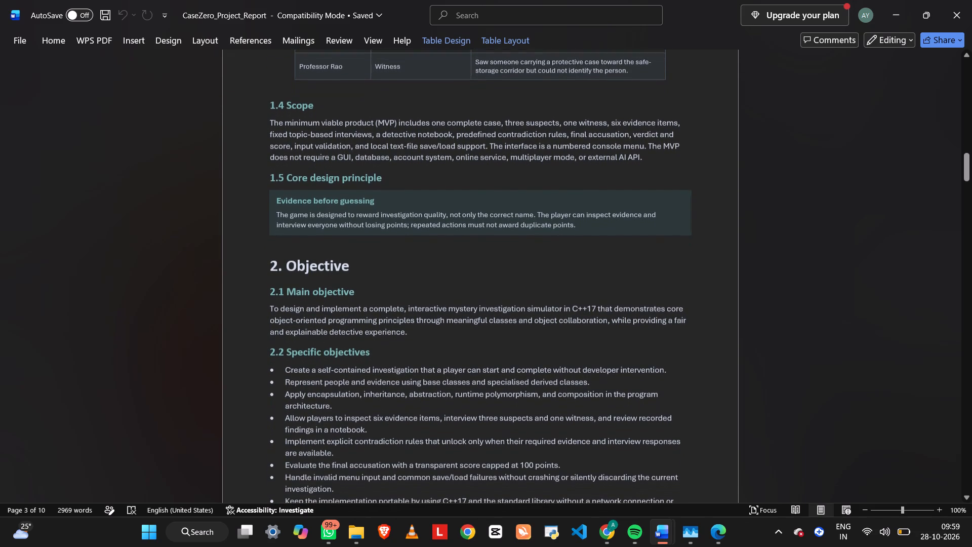
pyautogui.scroll(-2, 414, 406)
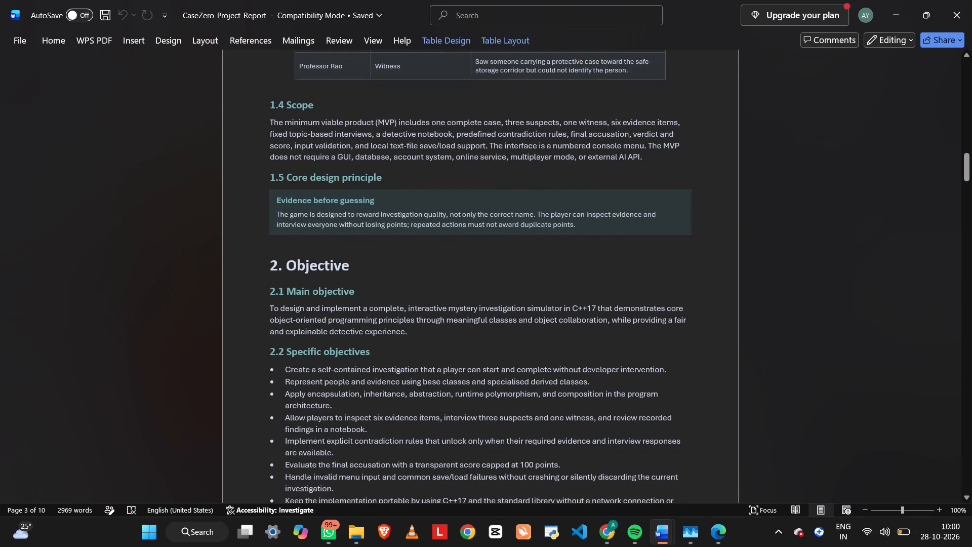
pyautogui.scroll(-1, 414, 406)
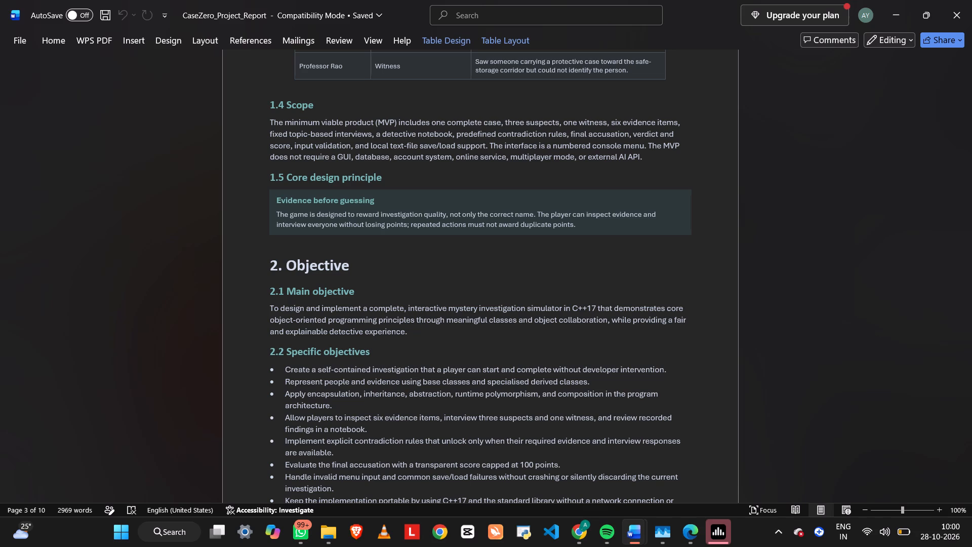
pyautogui.scroll(-1, 414, 406)
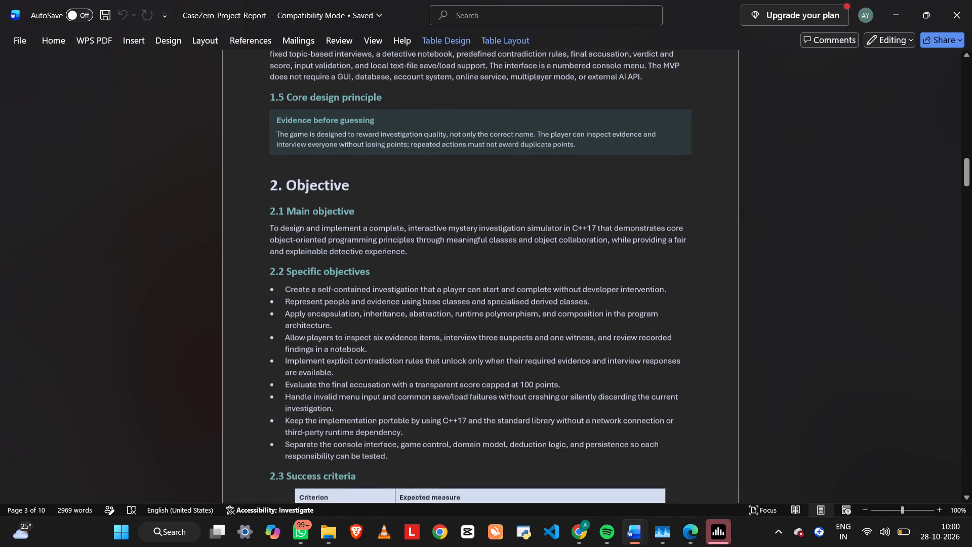
pyautogui.scroll(-1, 414, 406)
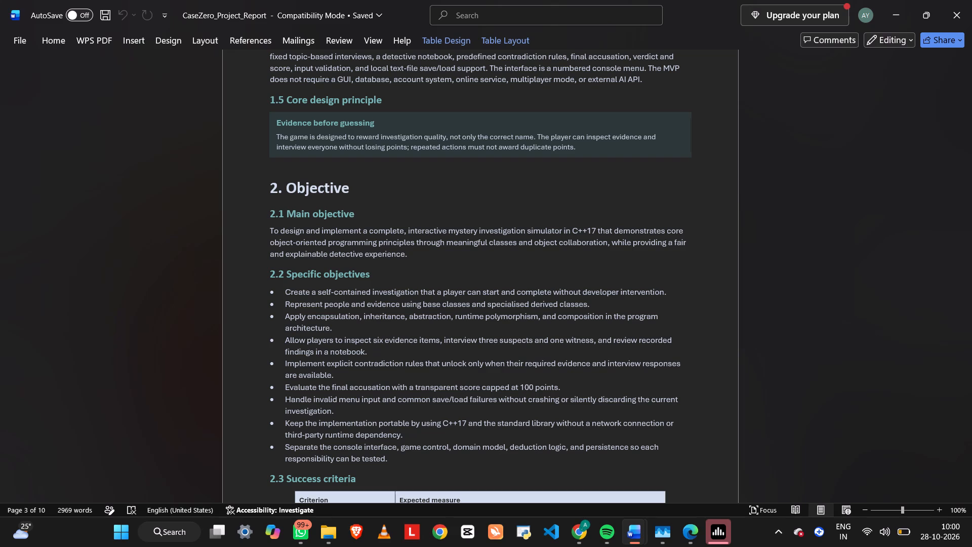
pyautogui.hscroll(-2, 414, 406)
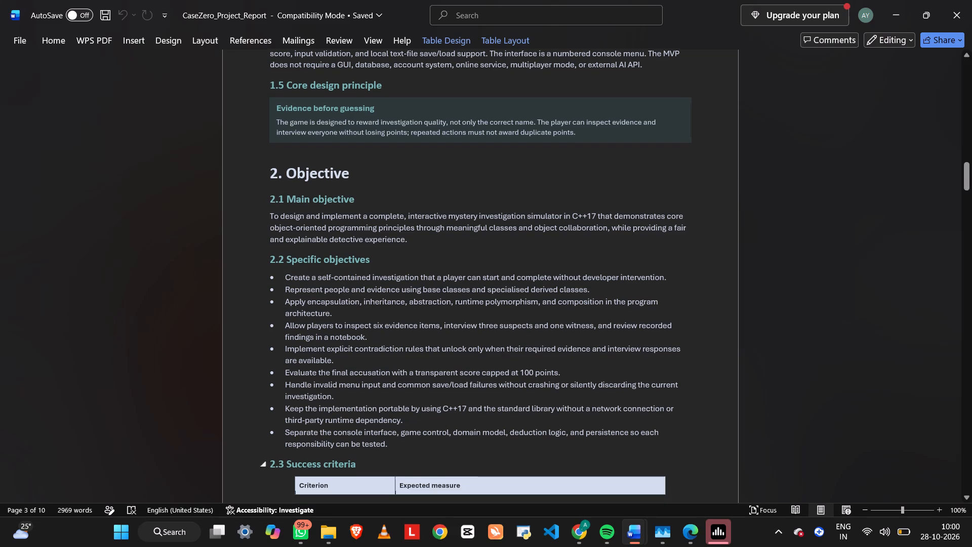
pyautogui.hscroll(-5, 414, 406)
pyautogui.hscroll(1, 414, 406)
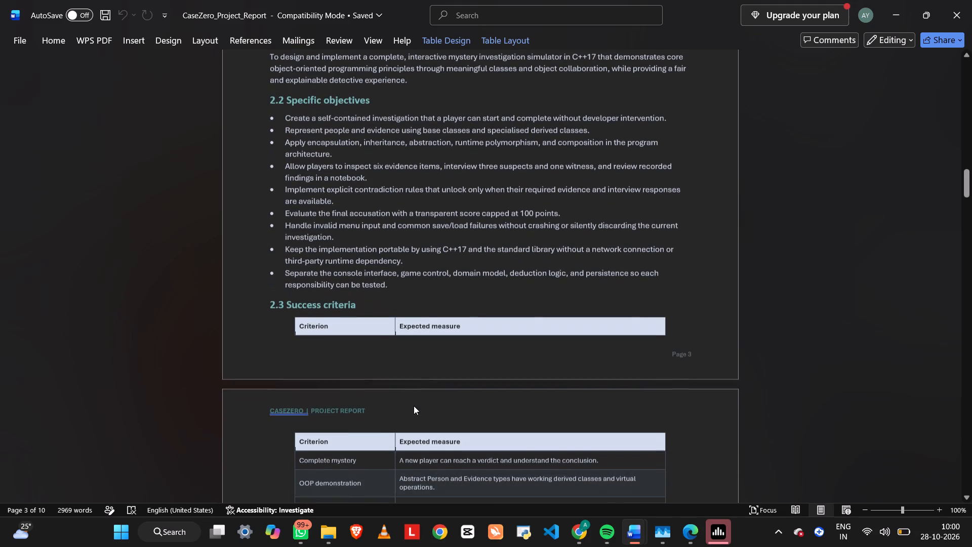
pyautogui.hscroll(1, 414, 406)
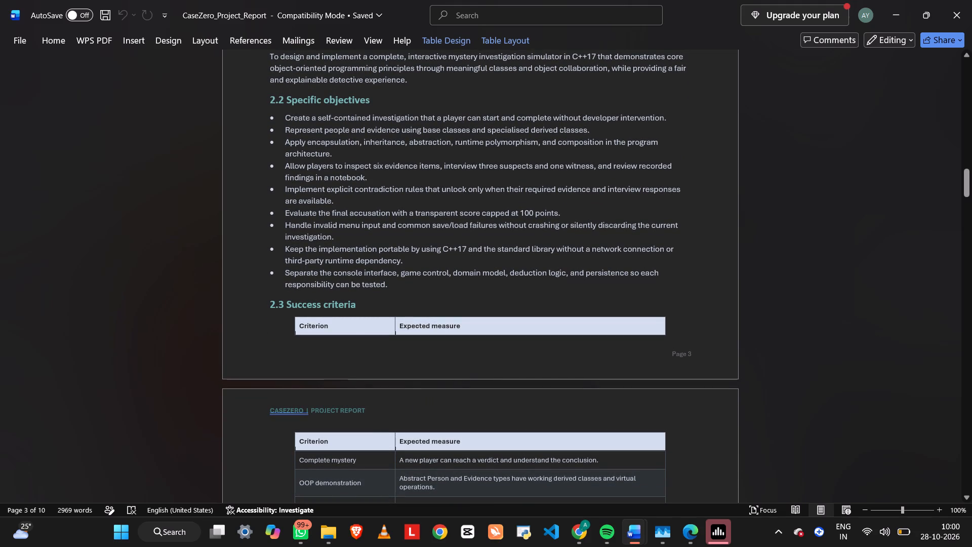
pyautogui.click(483, 331)
pyautogui.scroll(1, 376, 245)
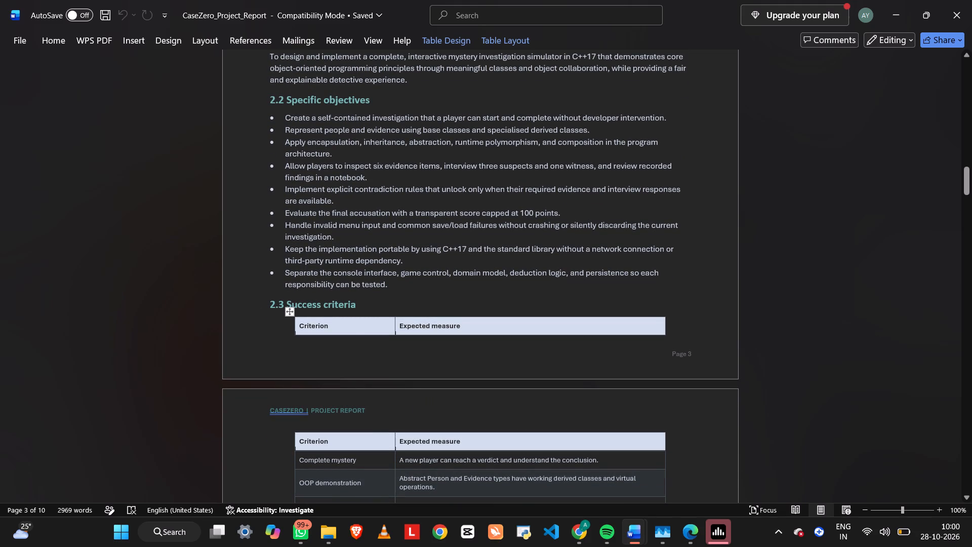
pyautogui.scroll(1, 376, 245)
pyautogui.hscroll(-1, 376, 245)
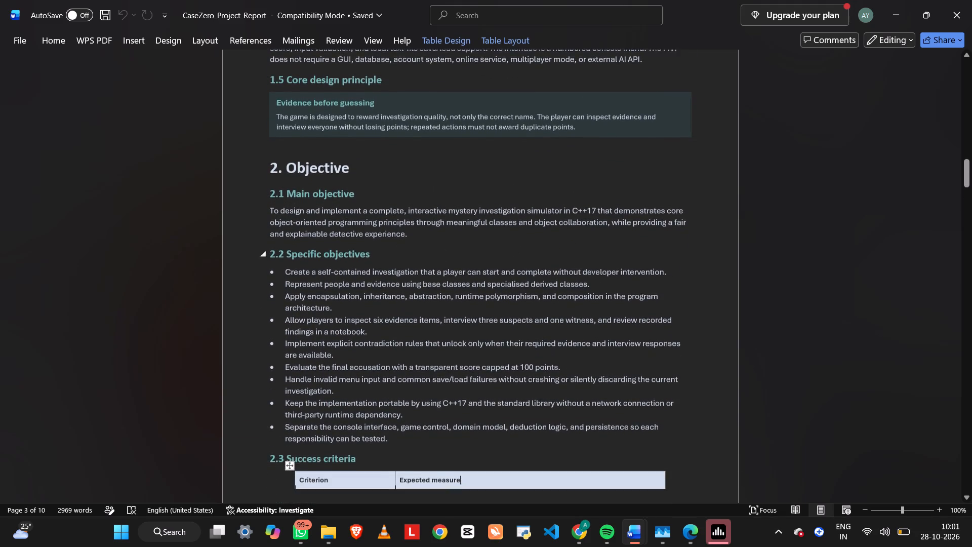
pyautogui.hscroll(-1, 376, 245)
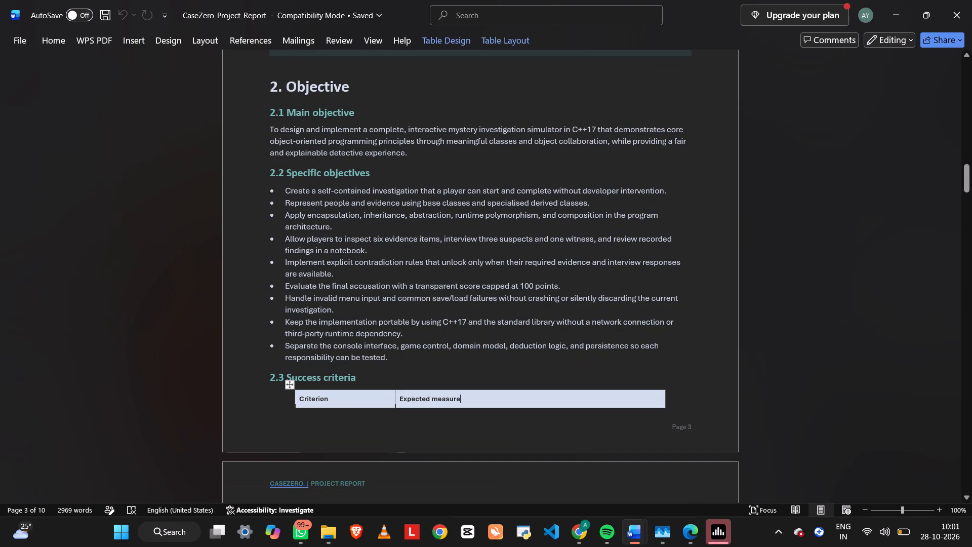
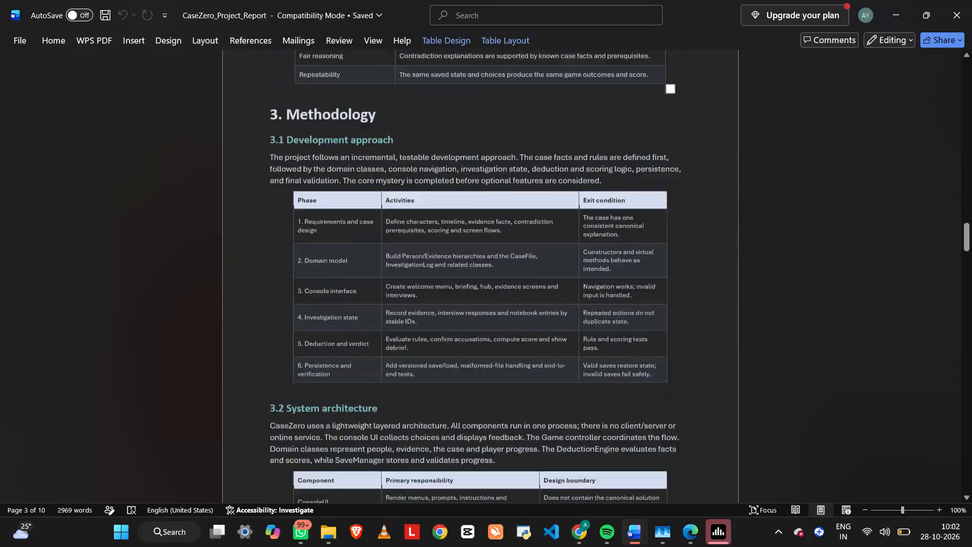
# Skim the Methodology section and the start of the Algorithm section, and review the success criteria table across pages 3 and 4.
pyautogui.scroll(-1, 376, 245)
pyautogui.scroll(5, 376, 245)
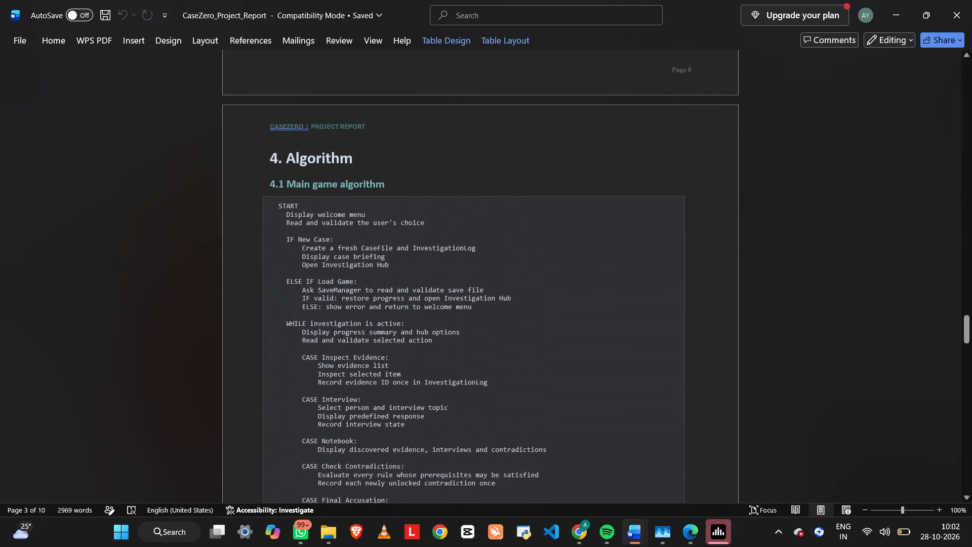
pyautogui.scroll(9, 376, 245)
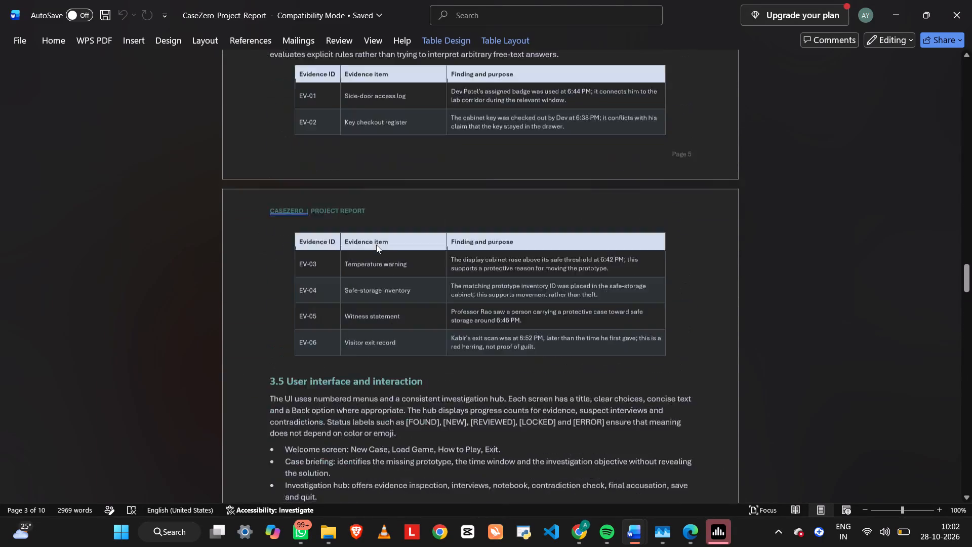
pyautogui.scroll(7, 376, 245)
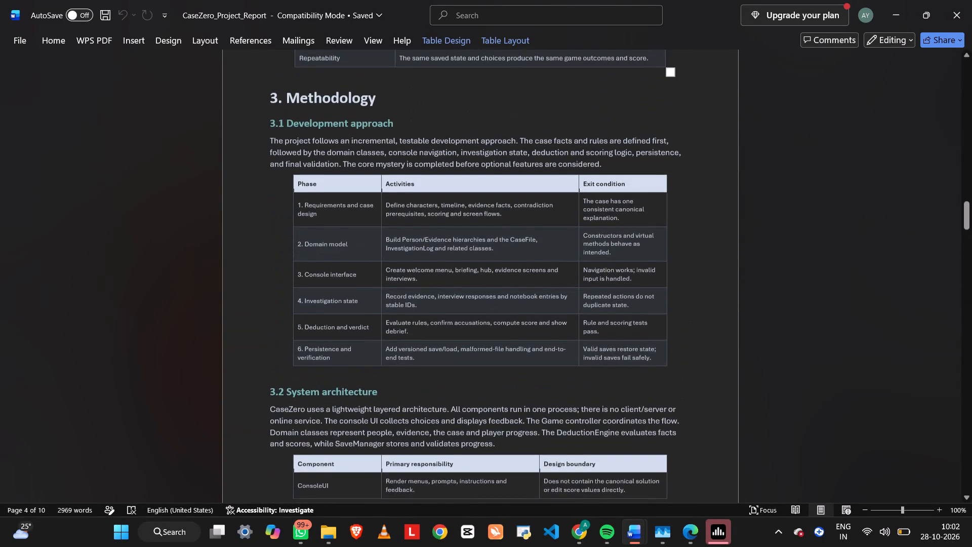
pyautogui.scroll(4, 376, 245)
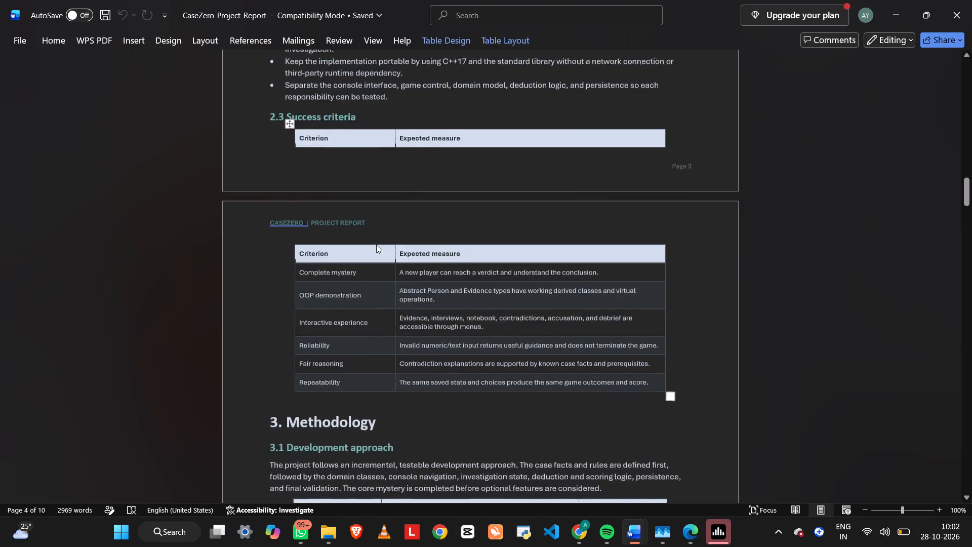
pyautogui.scroll(1, 376, 245)
pyautogui.scroll(-1, 376, 245)
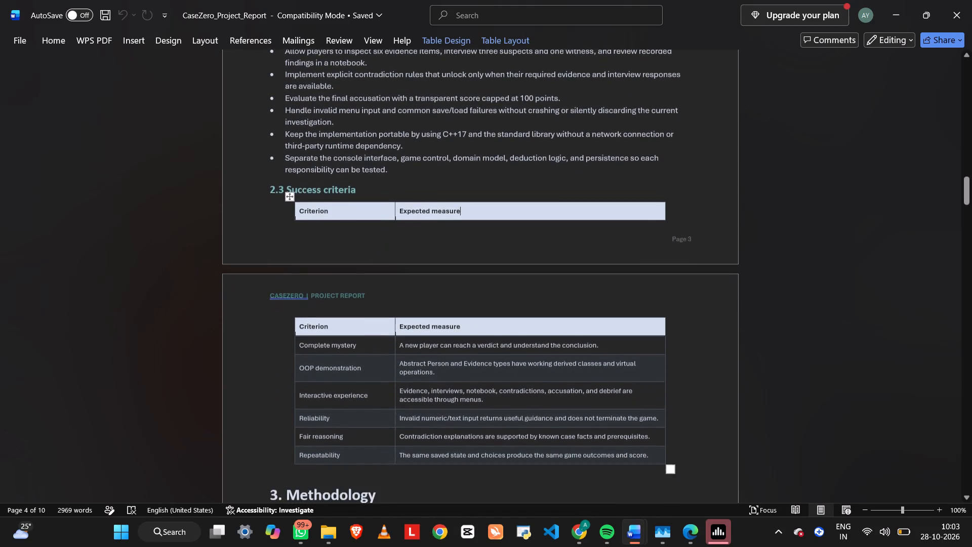
pyautogui.scroll(-1, 376, 245)
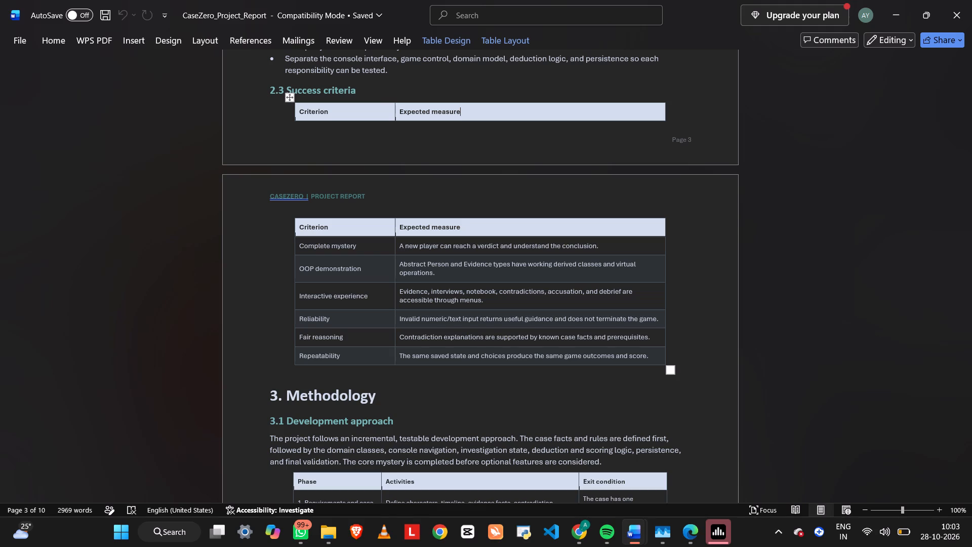
pyautogui.hscroll(-4, 376, 245)
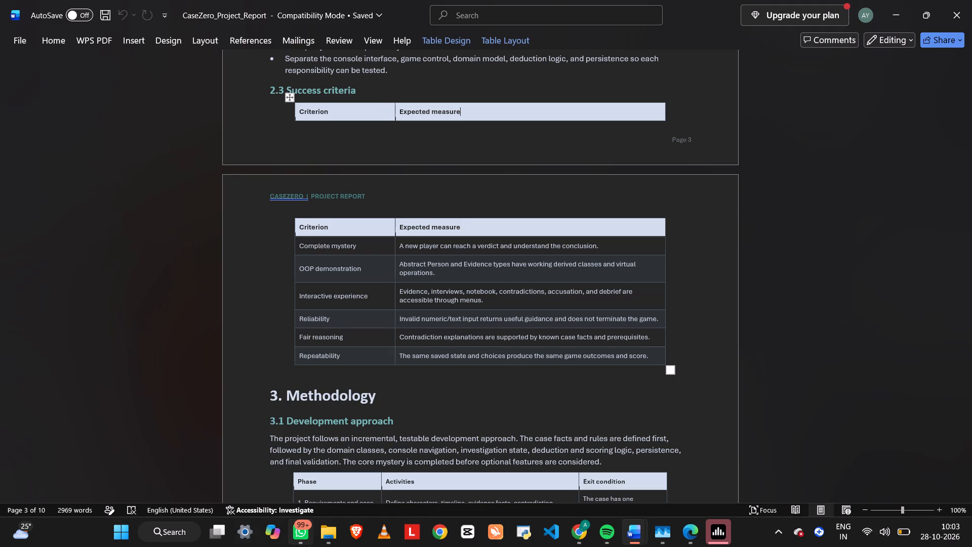
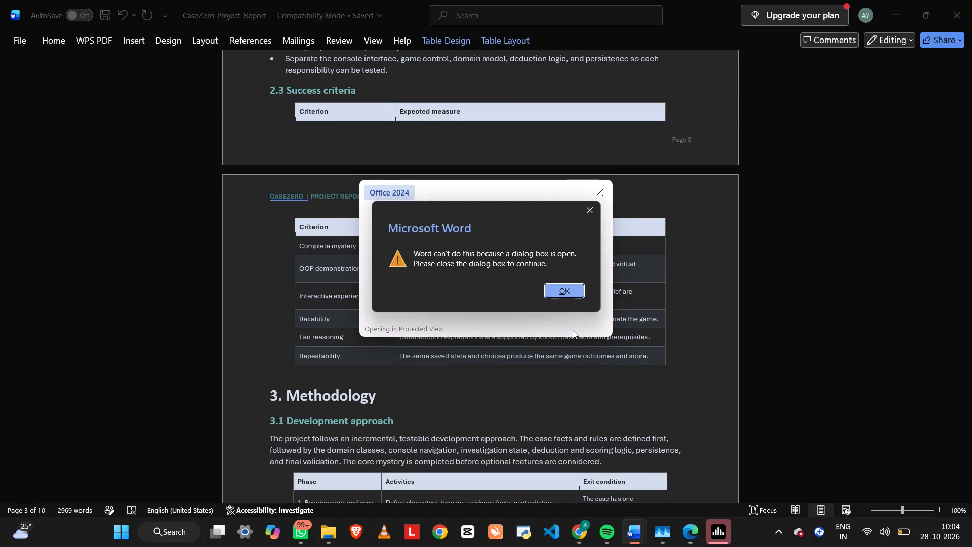
# Examine the cover page, submission details table and Report Structure page in the CaseZero_Project_Report 1 copy.
pyautogui.click(549, 290)
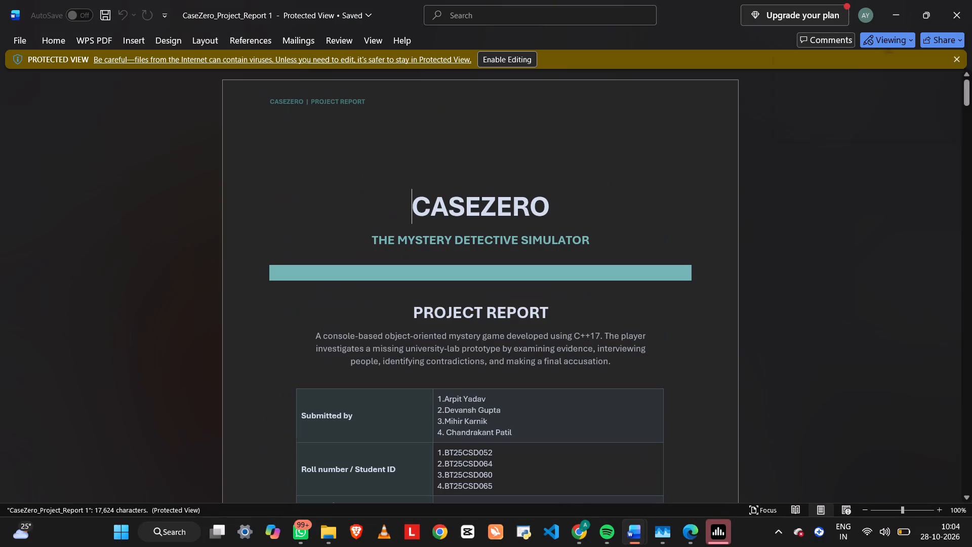
pyautogui.scroll(-1, 552, 270)
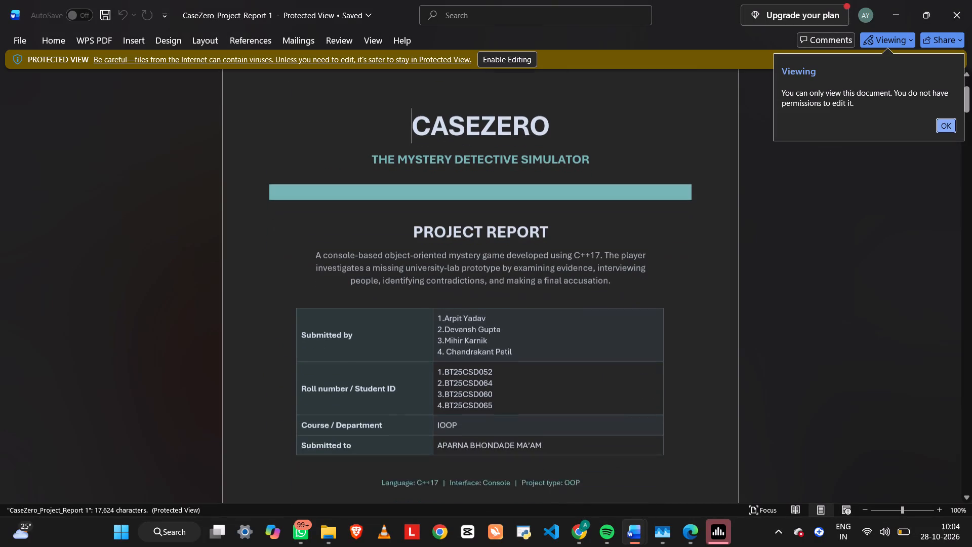
pyautogui.scroll(-1, 552, 270)
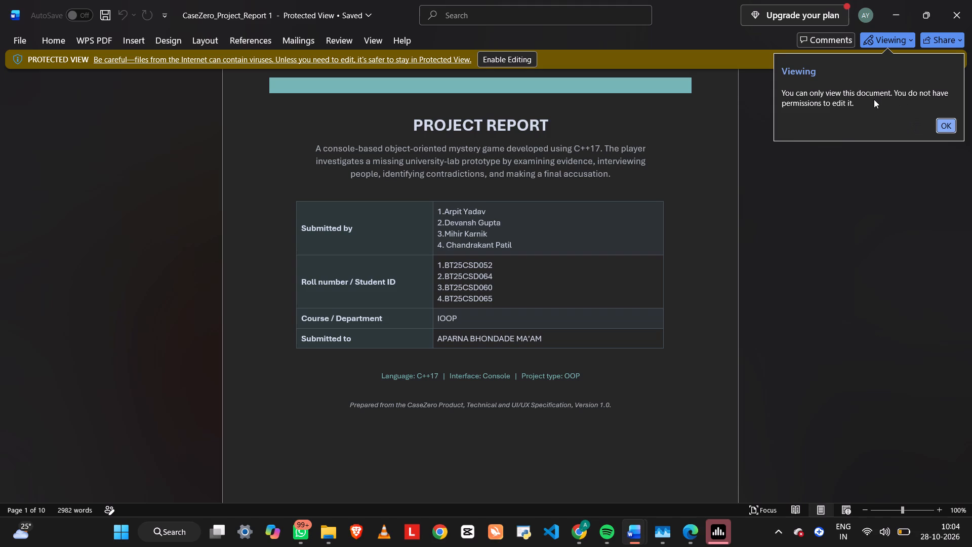
pyautogui.click(942, 124)
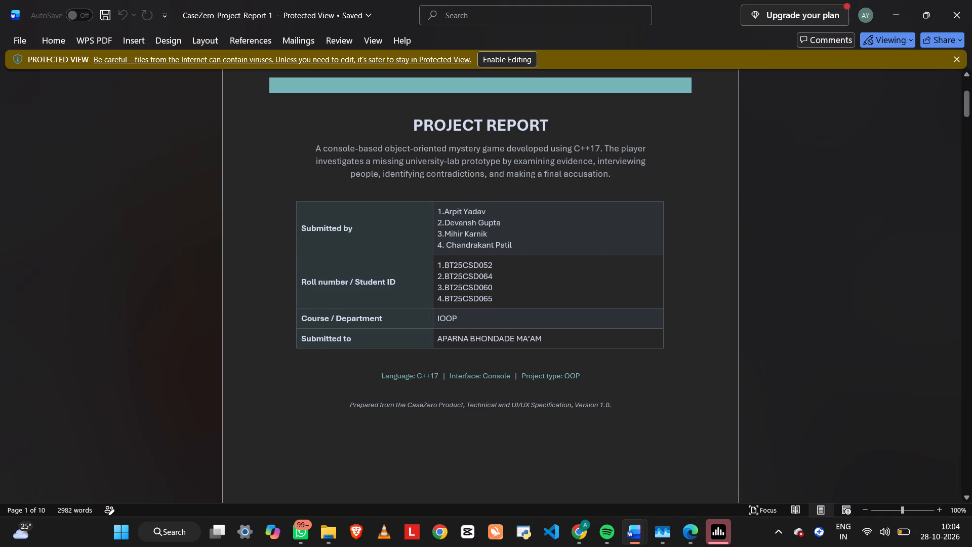
pyautogui.scroll(-2, 491, 351)
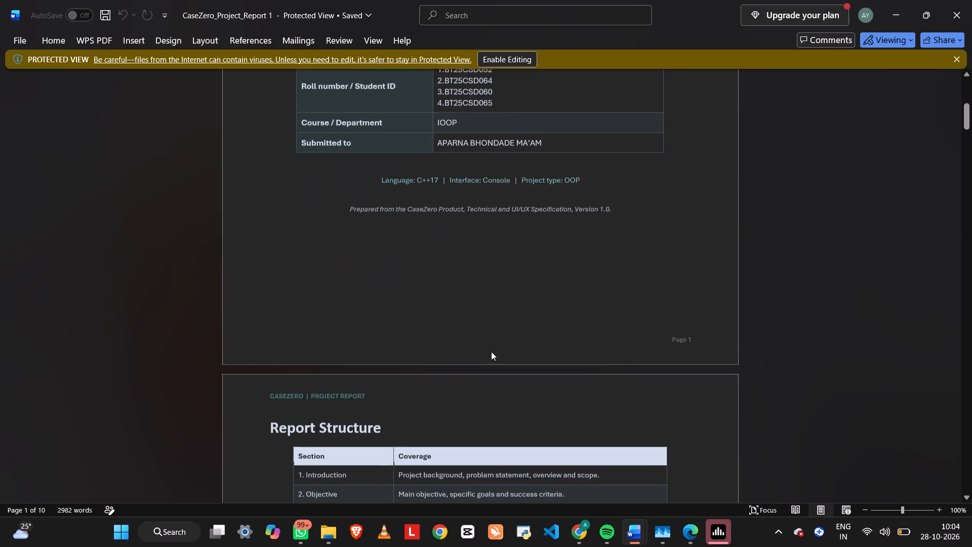
pyautogui.scroll(-1, 491, 351)
pyautogui.scroll(4, 491, 351)
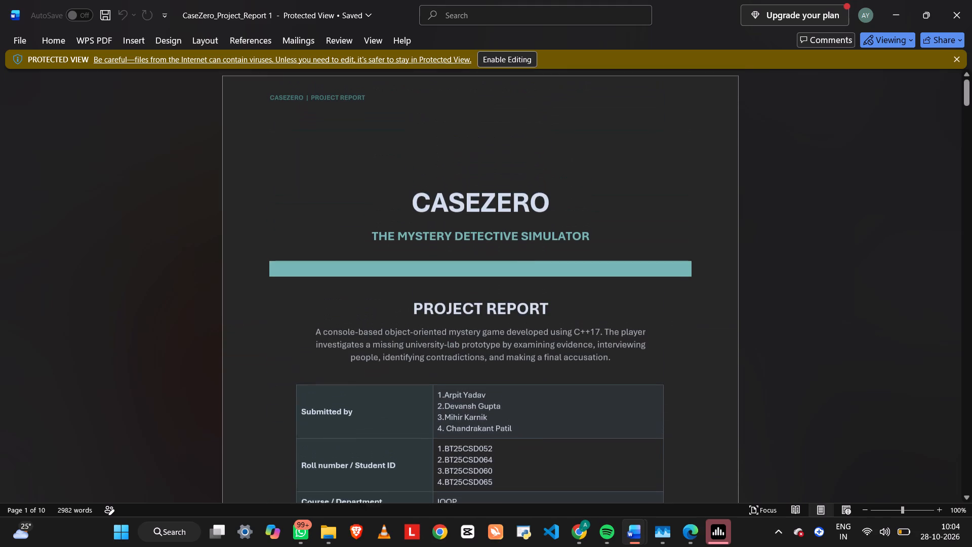
pyautogui.scroll(1, 491, 351)
pyautogui.scroll(-3, 491, 351)
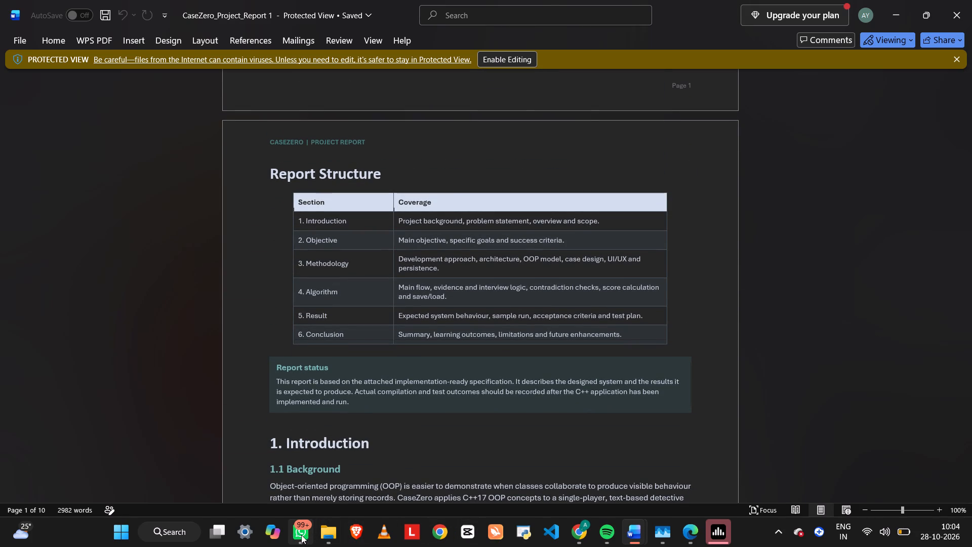
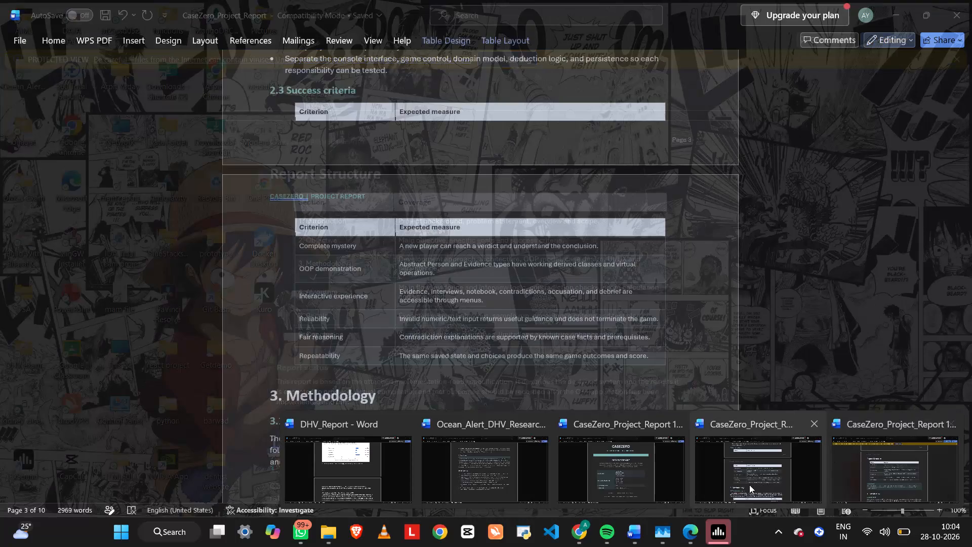
# Switch to the CaseZero_Project_Report document and skim it from the Methodology and System architecture sections through the Conclusion and References.
pyautogui.click(749, 485)
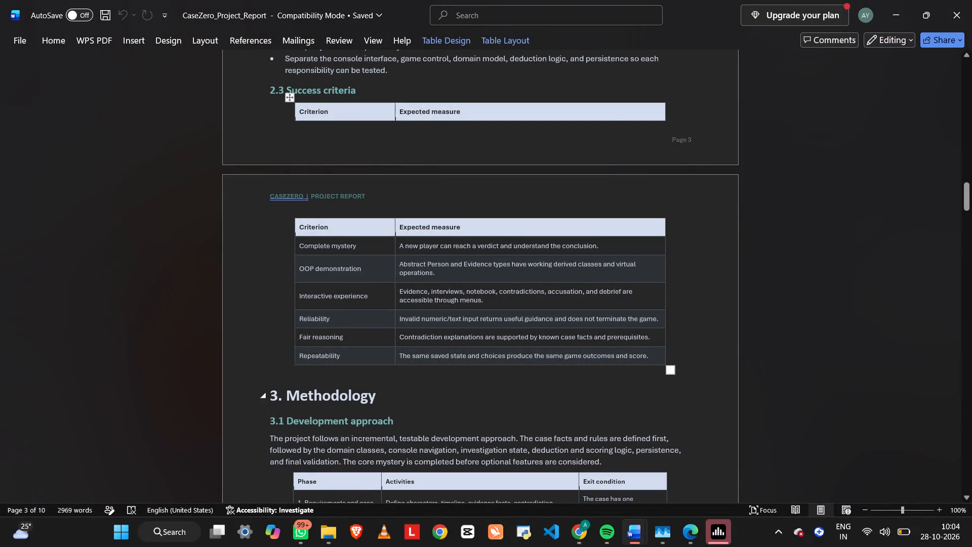
pyautogui.scroll(-3, 348, 381)
pyautogui.scroll(1, 348, 381)
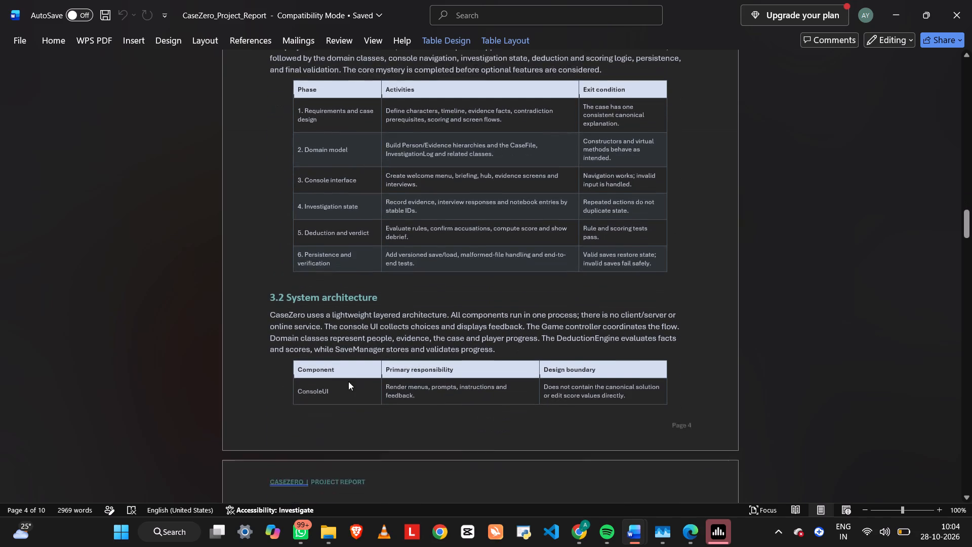
pyautogui.scroll(2, 348, 381)
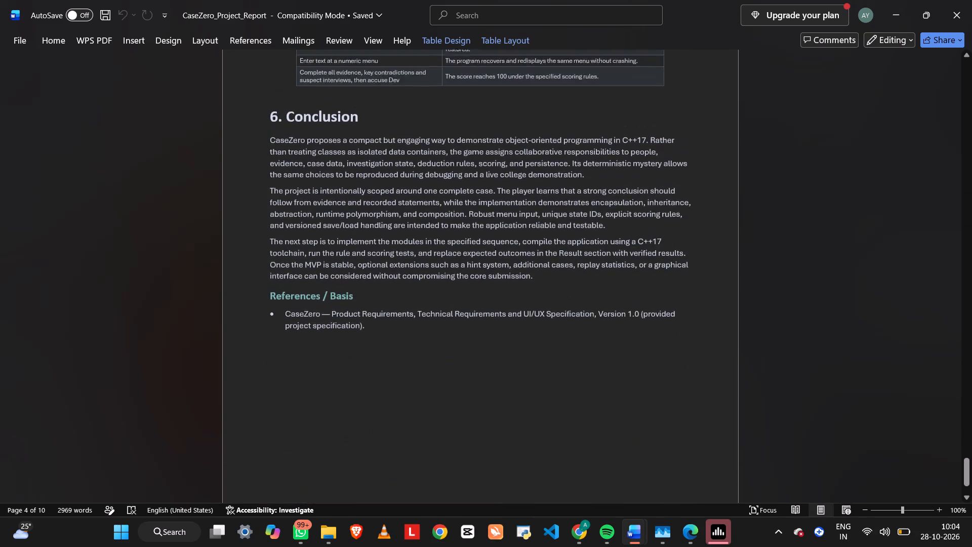
# Skim the report backwards from the Conclusion through the Result, Algorithm, Methodology and Objective sections to the Introduction on page 2.
pyautogui.scroll(7, 348, 381)
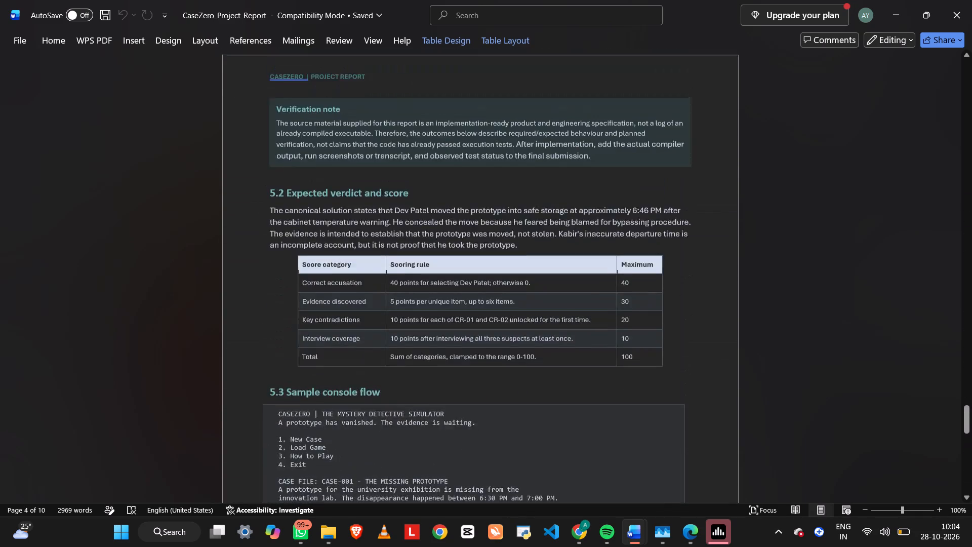
pyautogui.scroll(10, 348, 381)
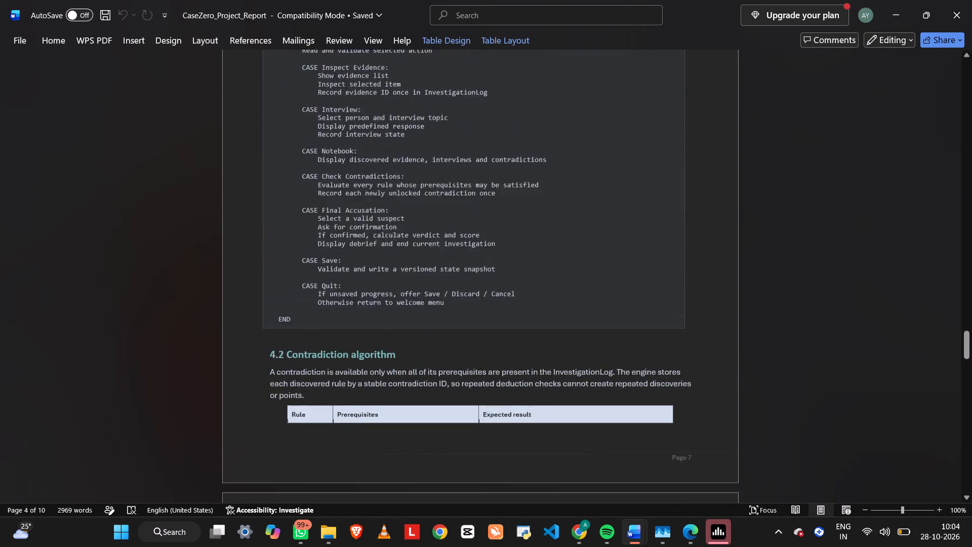
pyautogui.scroll(9, 348, 381)
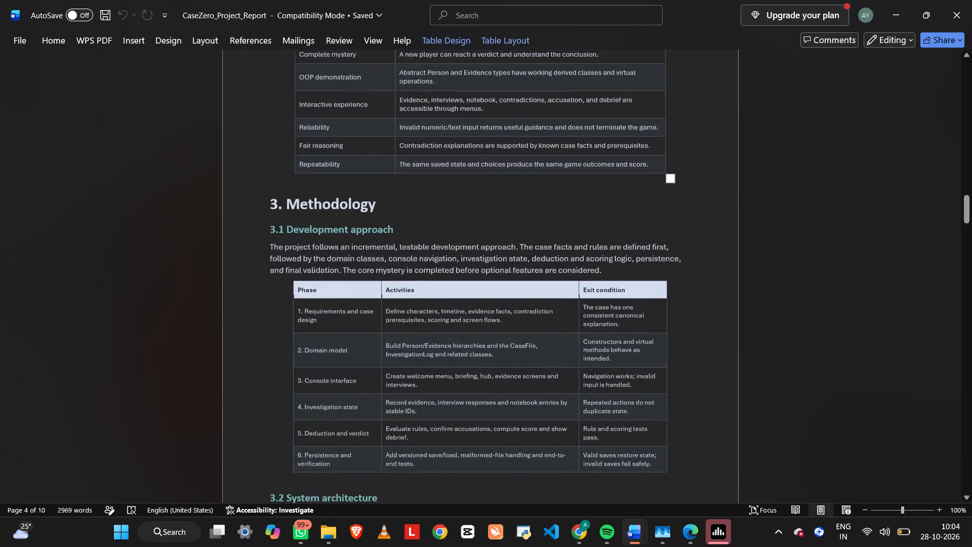
pyautogui.scroll(2, 348, 381)
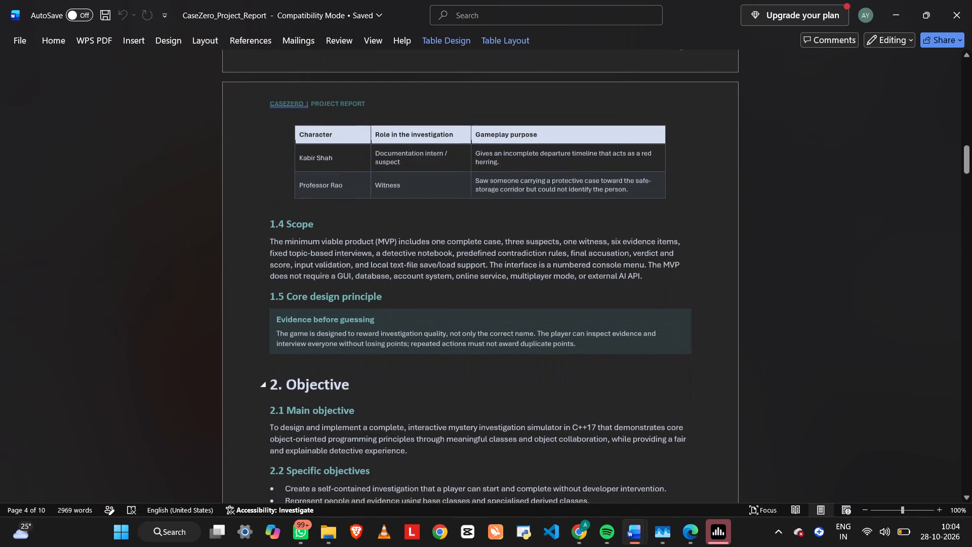
pyautogui.scroll(1, 348, 381)
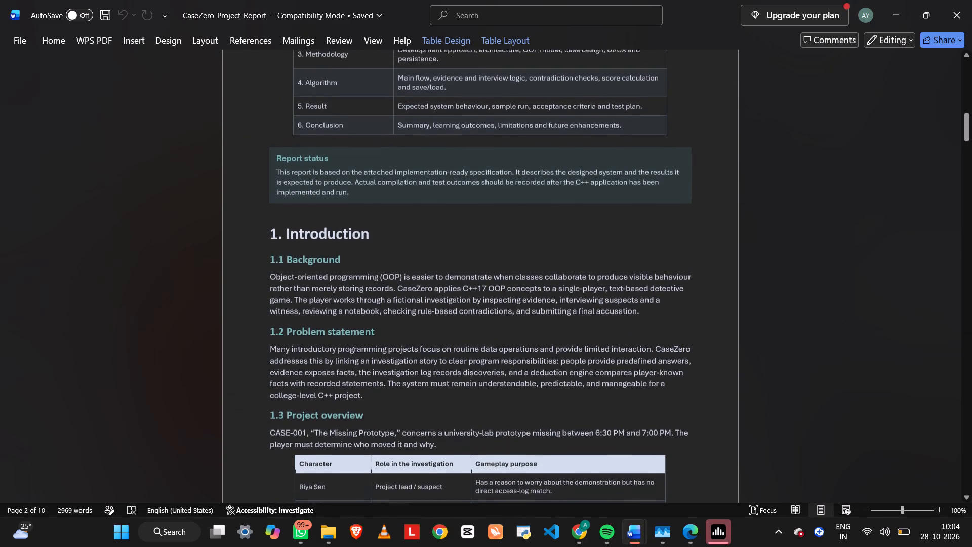
pyautogui.scroll(1, 348, 381)
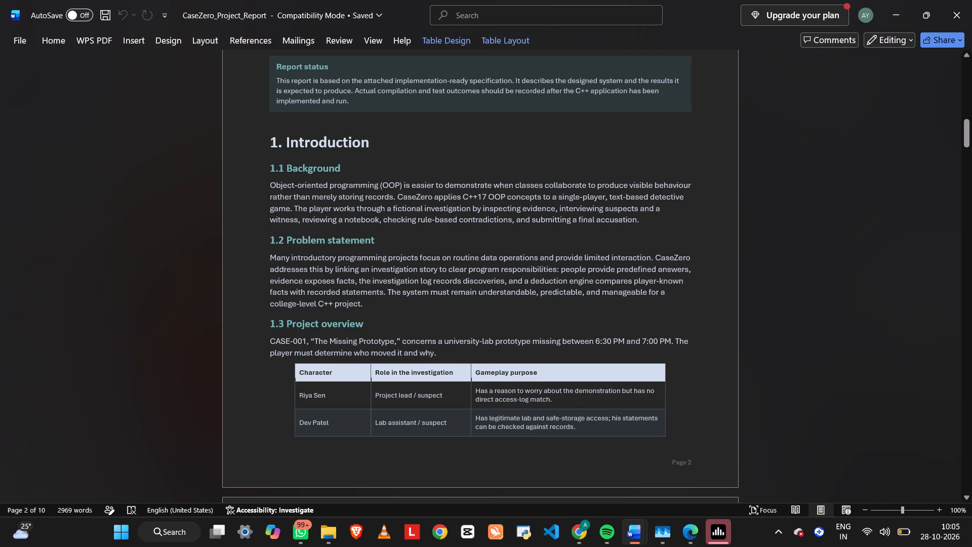
# Read the Introduction's background, problem statement and project overview, and review the Report Structure table on page 2.
pyautogui.scroll(-4, 348, 381)
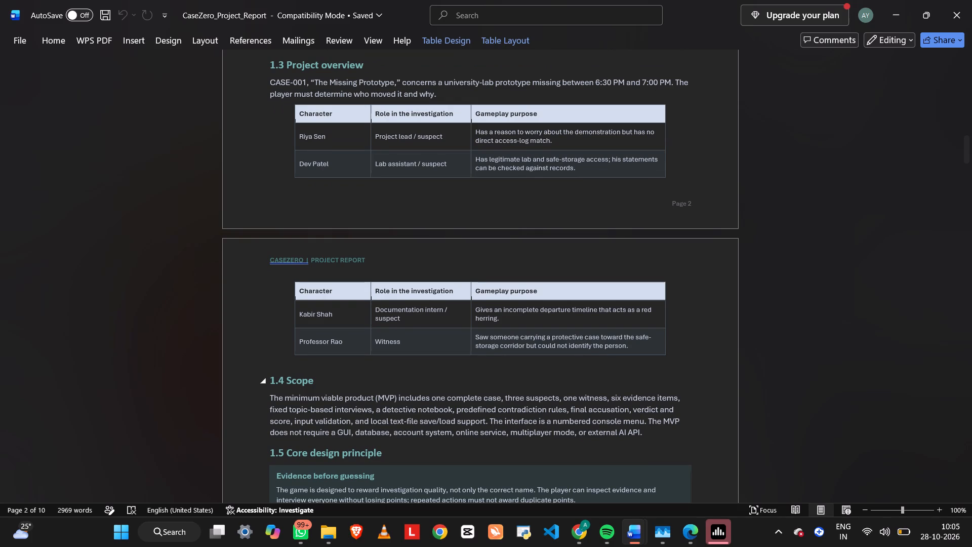
pyautogui.scroll(4, 346, 212)
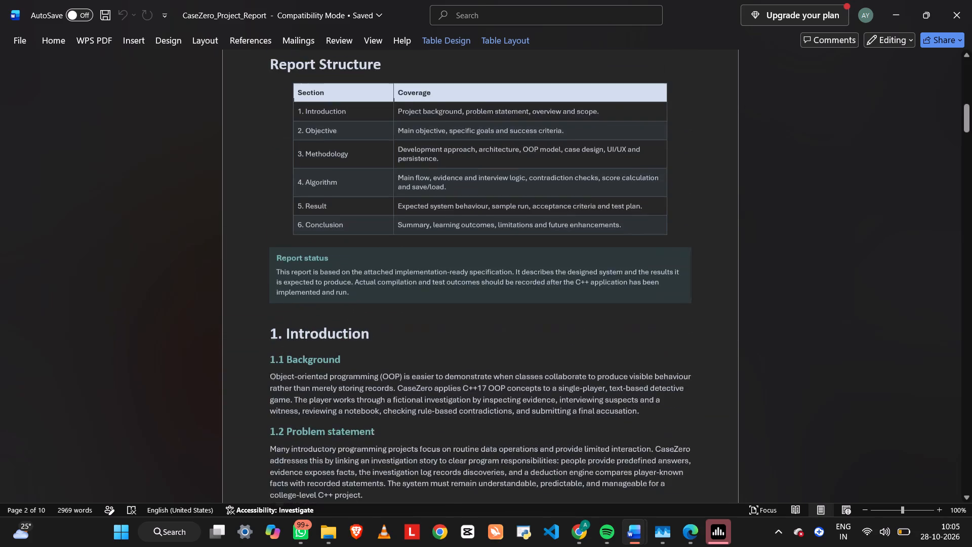
pyautogui.scroll(1, 346, 212)
pyautogui.scroll(-1, 346, 212)
pyautogui.scroll(1, 346, 212)
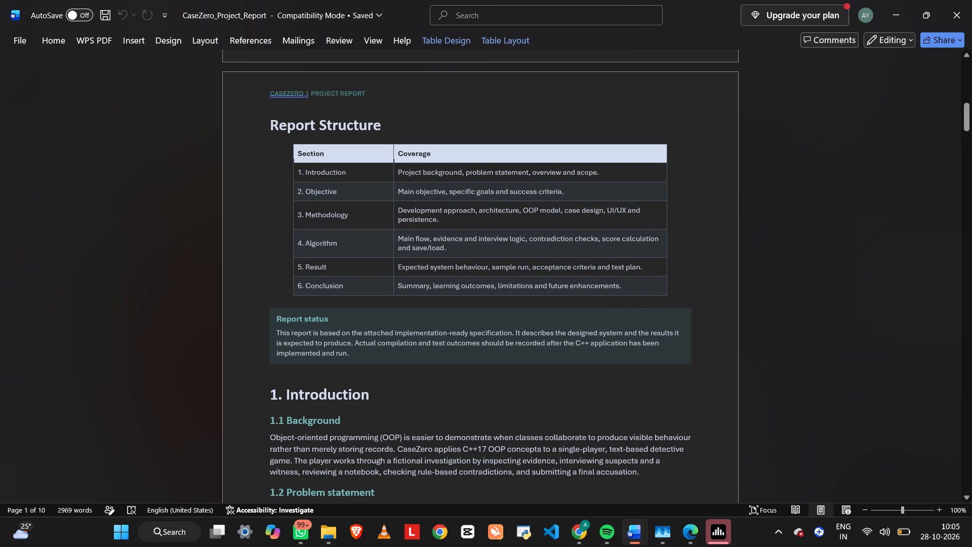
pyautogui.scroll(-3, 346, 212)
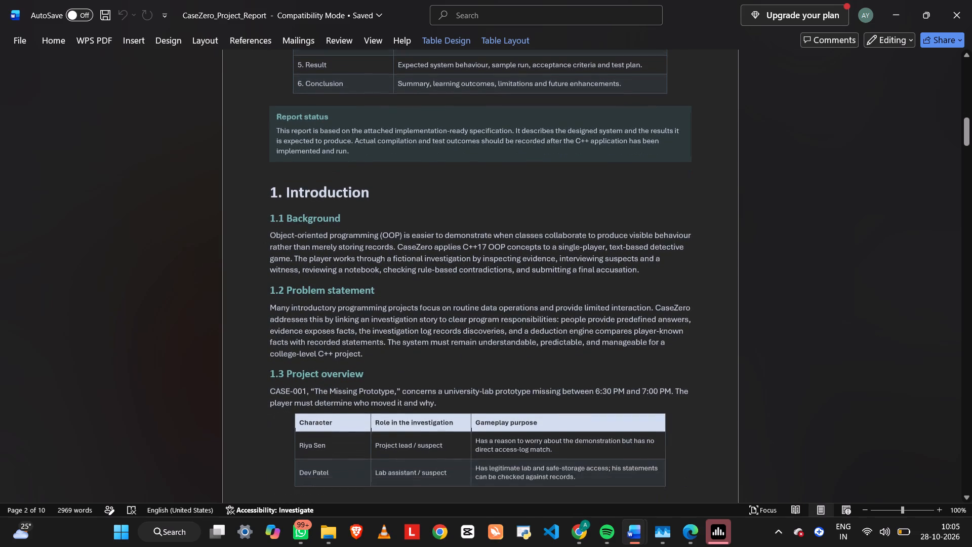
# Review the character table, the scope and the Objective section through the success criteria table on page 4.
pyautogui.scroll(-4, 346, 212)
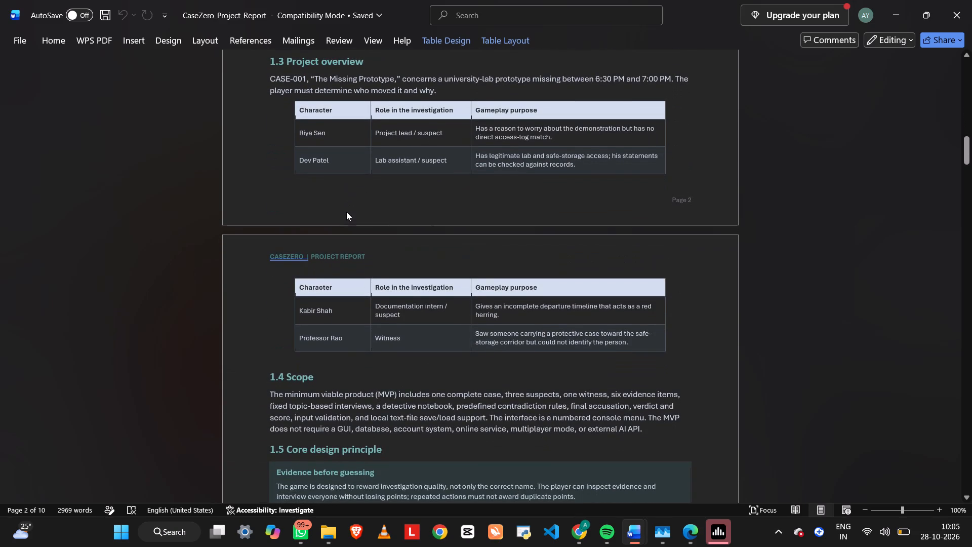
pyautogui.scroll(-6, 346, 212)
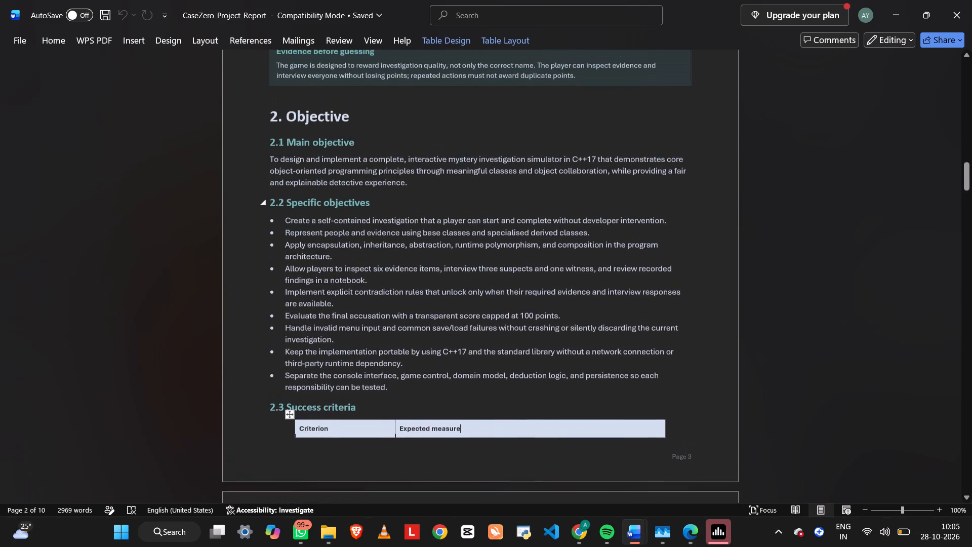
pyautogui.scroll(-3, 346, 212)
pyautogui.scroll(2, 346, 212)
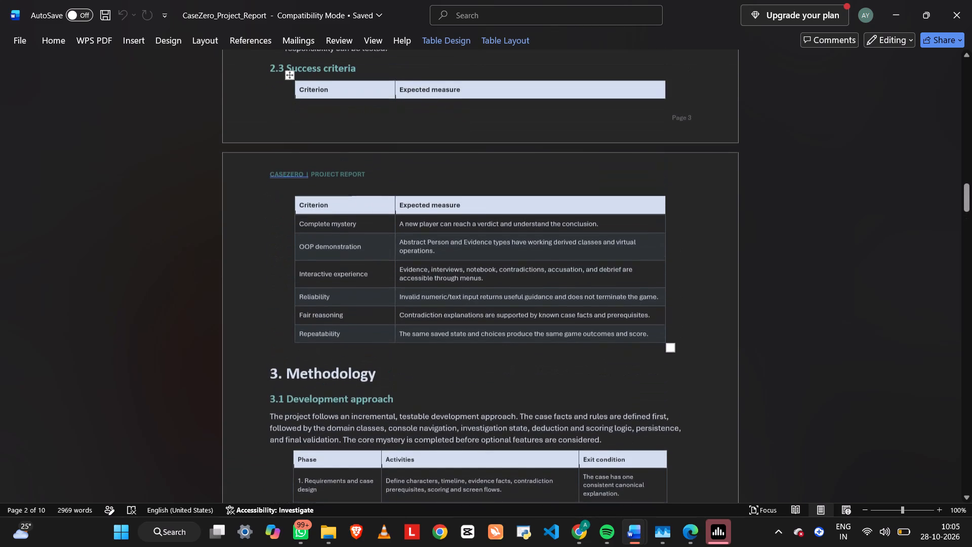
pyautogui.scroll(2, 346, 212)
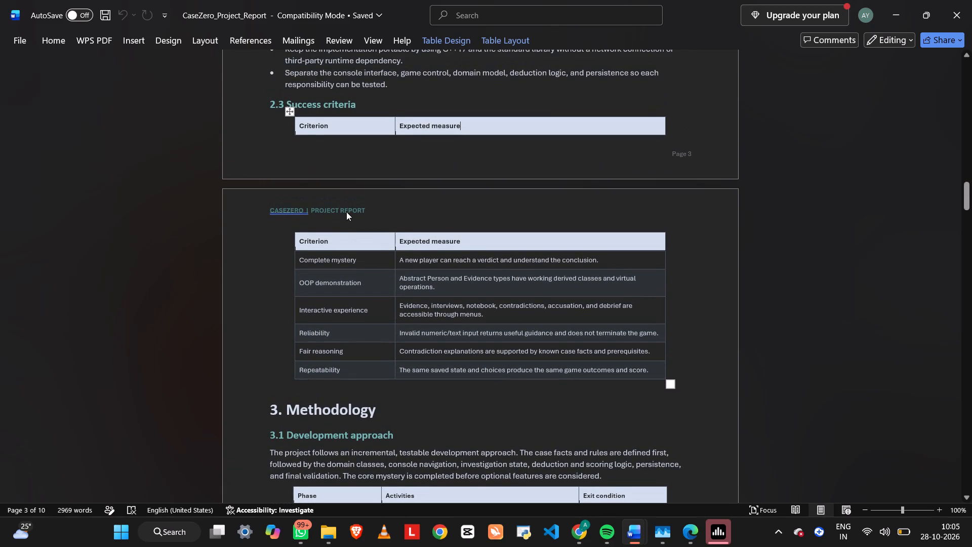
# Skim the Methodology section from the development approach through data persistence, and go back to the object-oriented design subsection.
pyautogui.scroll(-2, 346, 212)
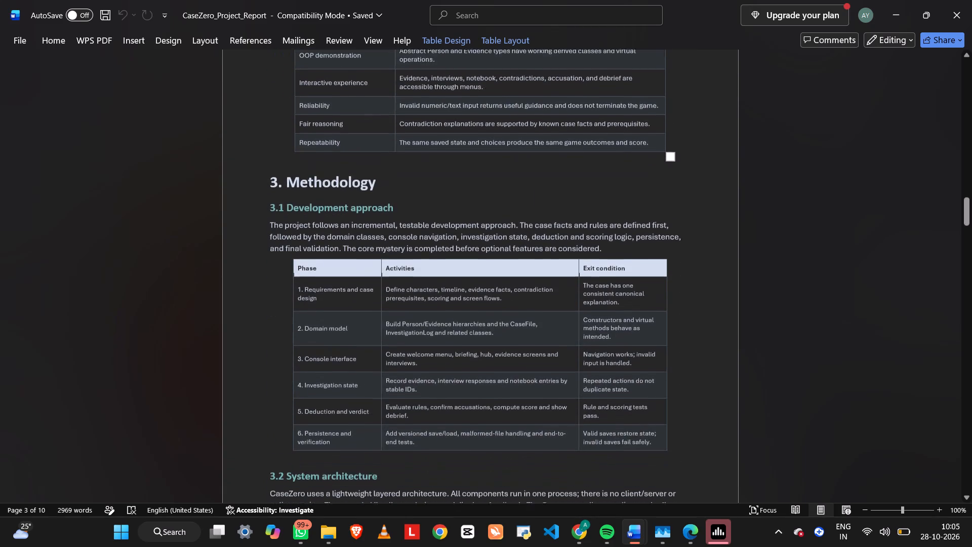
pyautogui.scroll(-4, 346, 212)
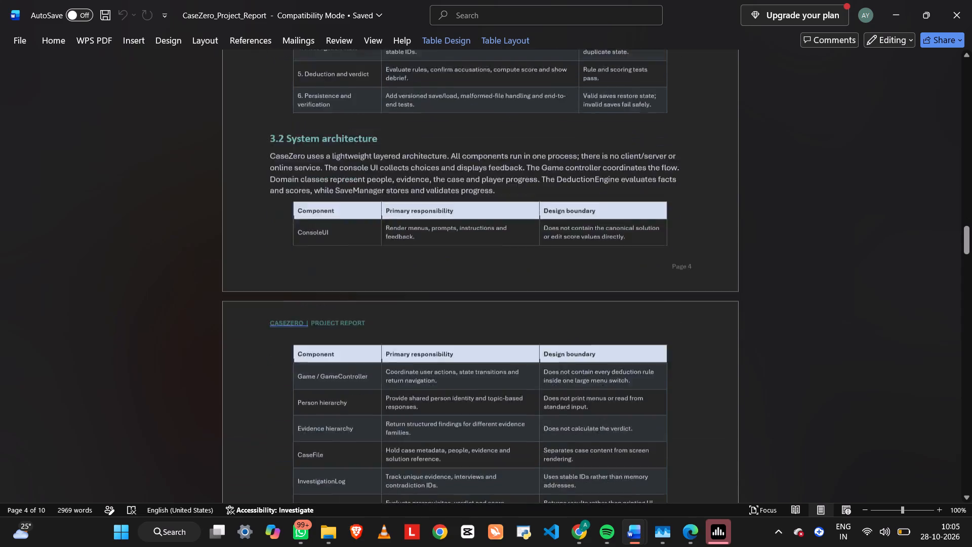
pyautogui.scroll(-4, 346, 212)
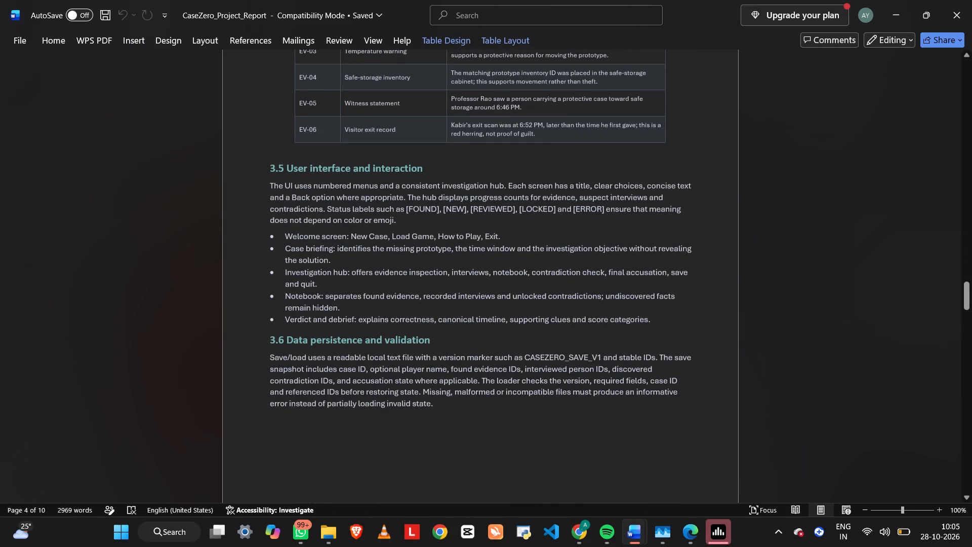
pyautogui.scroll(5, 377, 155)
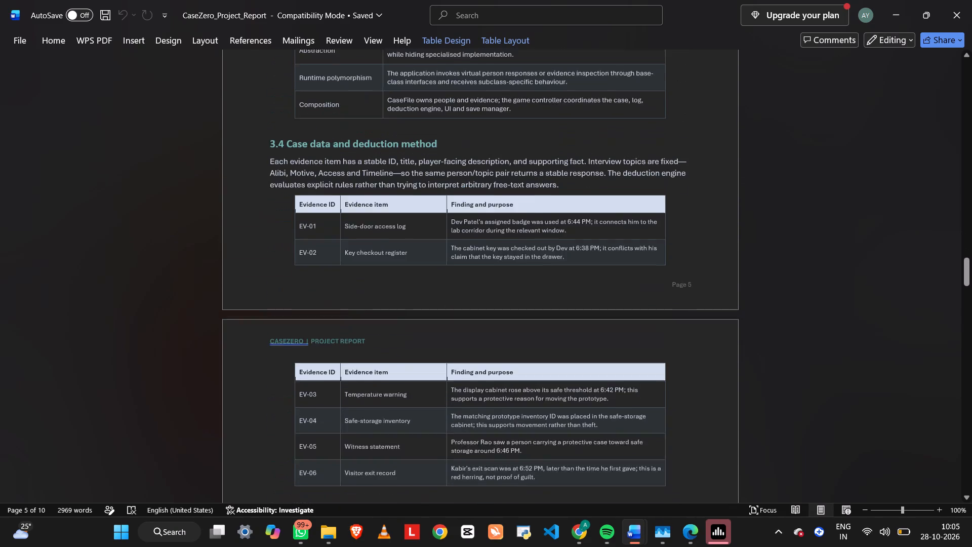
pyautogui.scroll(10, 377, 155)
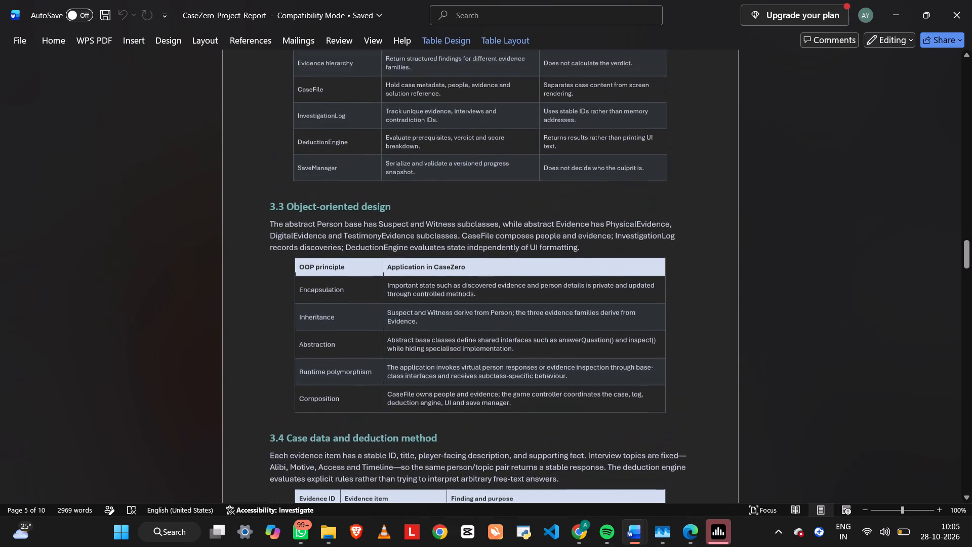
# Examine the OOP principles table in section 3.3 and the evidence table in section 3.4 across pages 5 and 6.
pyautogui.scroll(4, 377, 155)
pyautogui.scroll(-4, 377, 155)
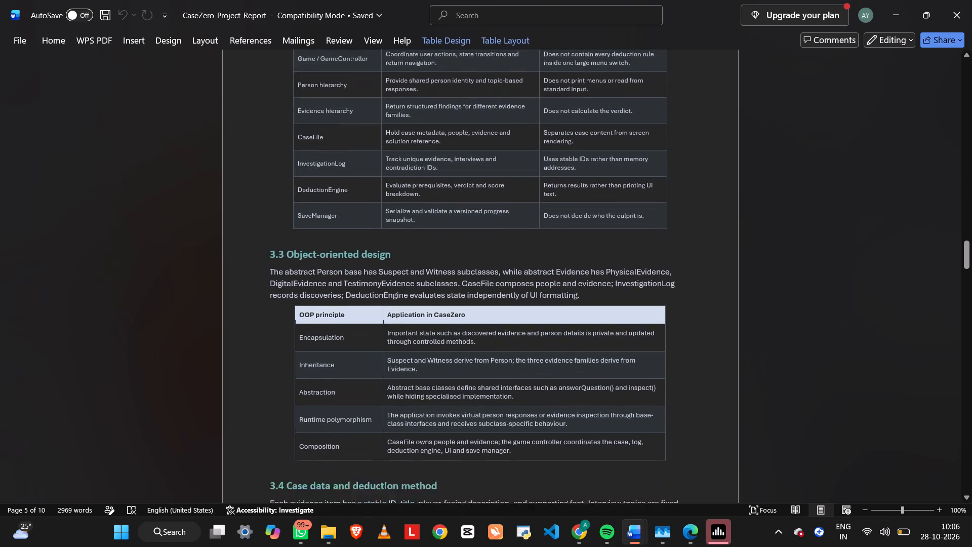
pyautogui.scroll(-2, 377, 155)
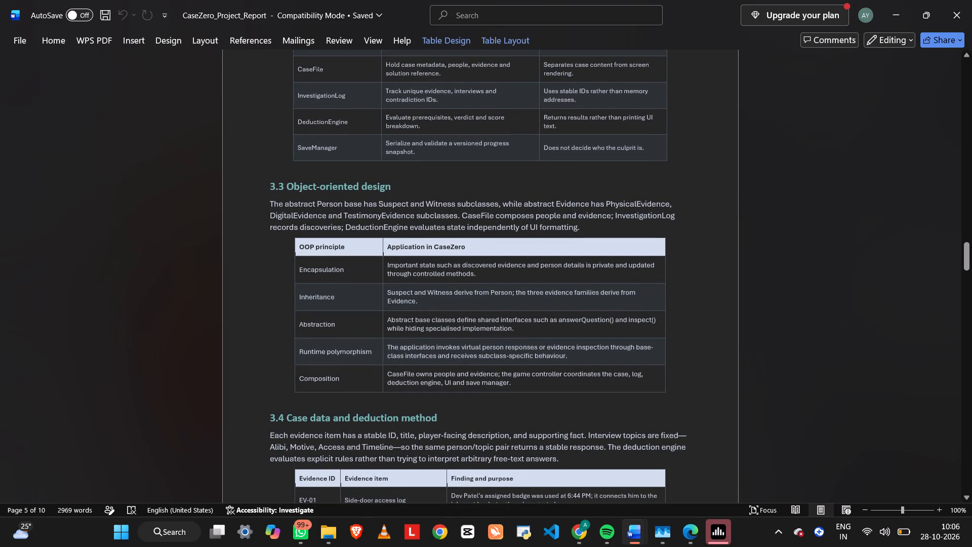
pyautogui.scroll(-2, 377, 155)
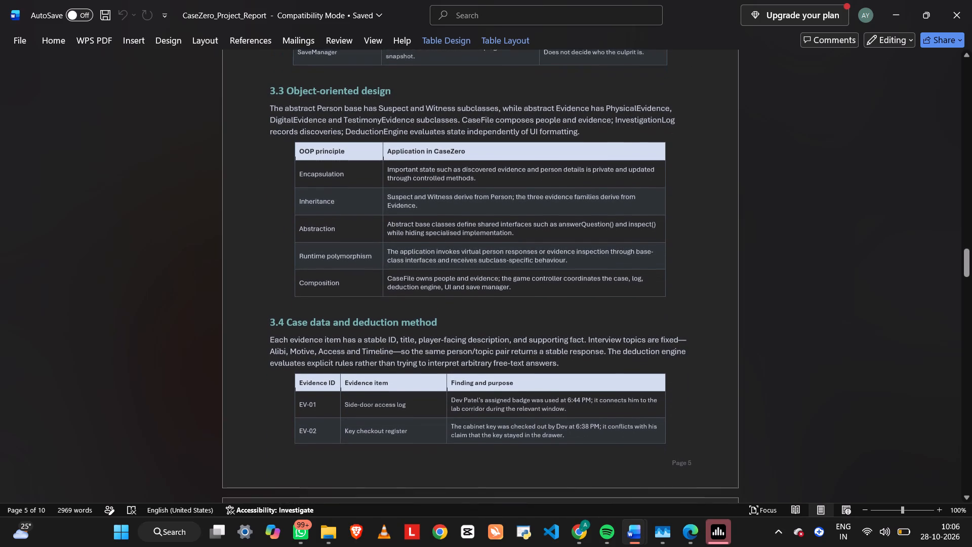
pyautogui.scroll(-2, 377, 155)
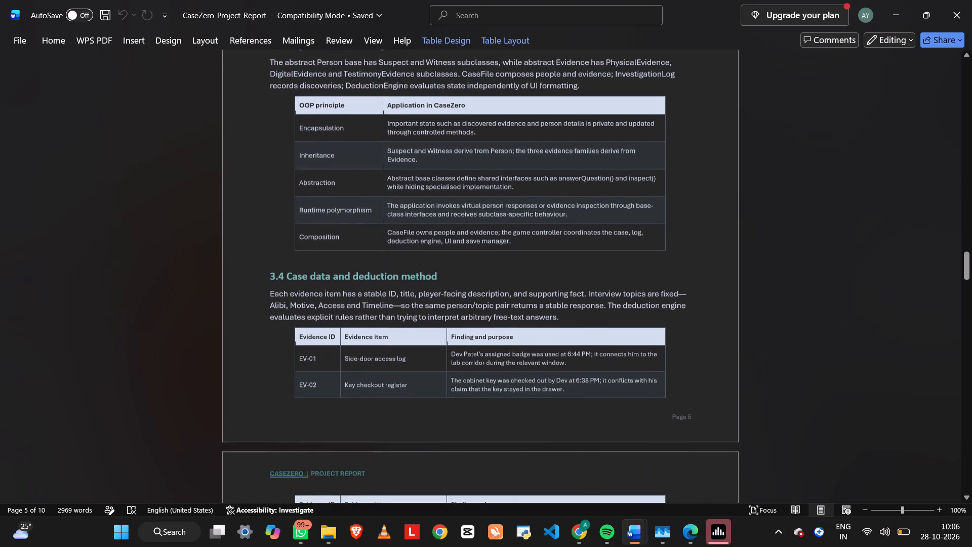
pyautogui.scroll(-2, 377, 155)
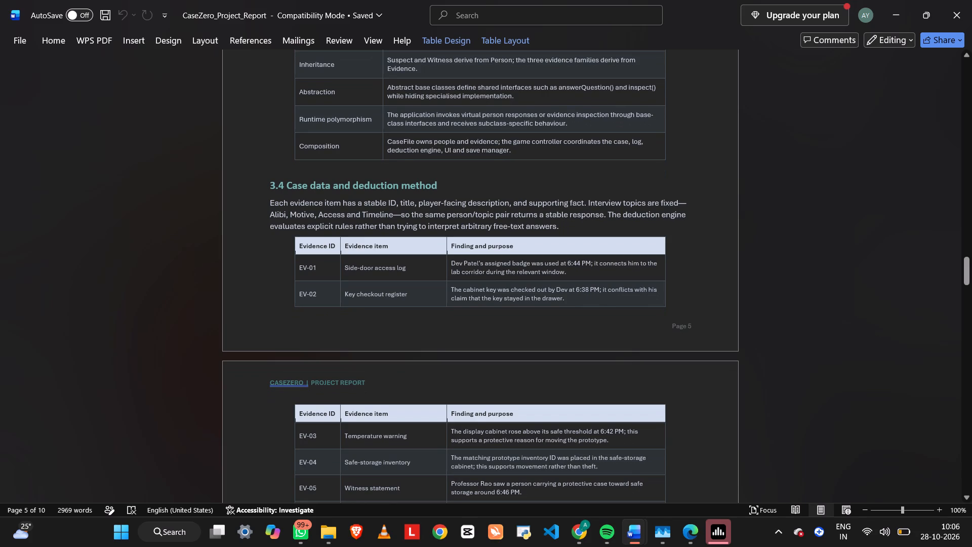
pyautogui.scroll(-2, 358, 193)
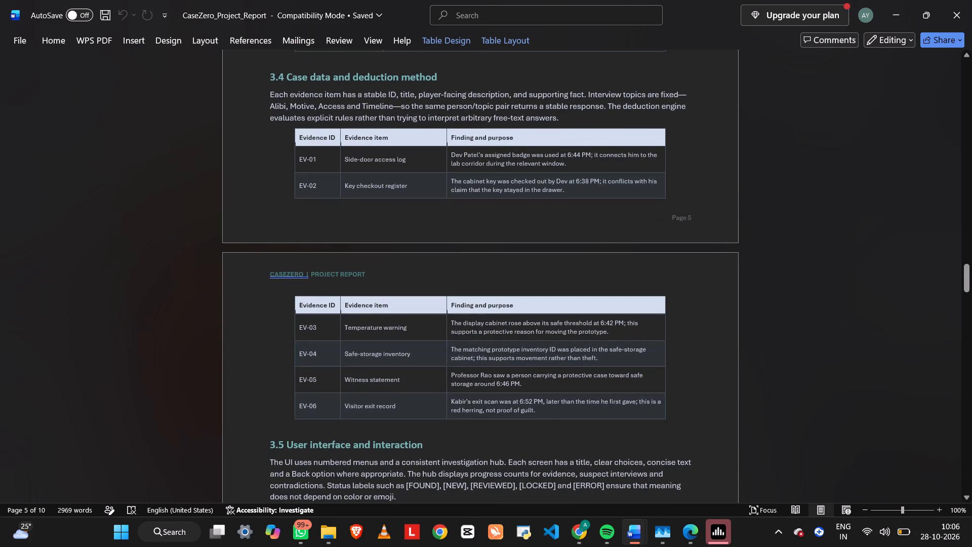